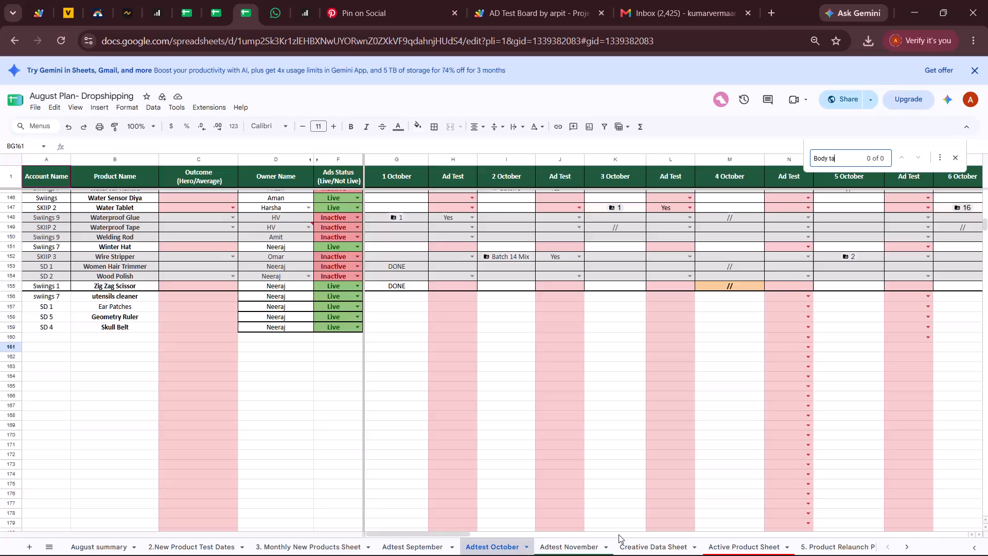
Open the Adtest November sheet and go to the first empty row below Car Cup Holder.
left_click(591, 547)
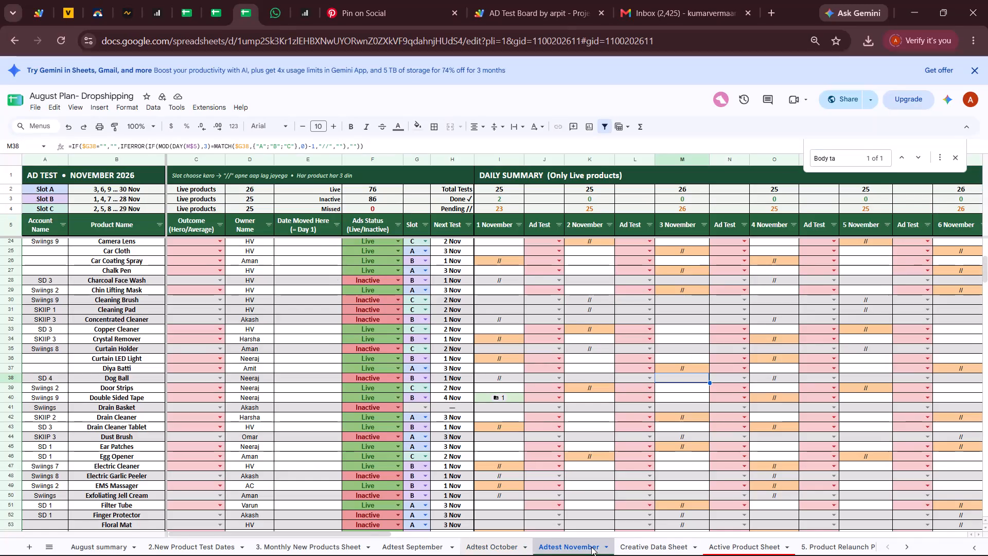
scroll(421, 350, "down", 9)
scroll(421, 350, "up", 1)
scroll(421, 350, "down", 2)
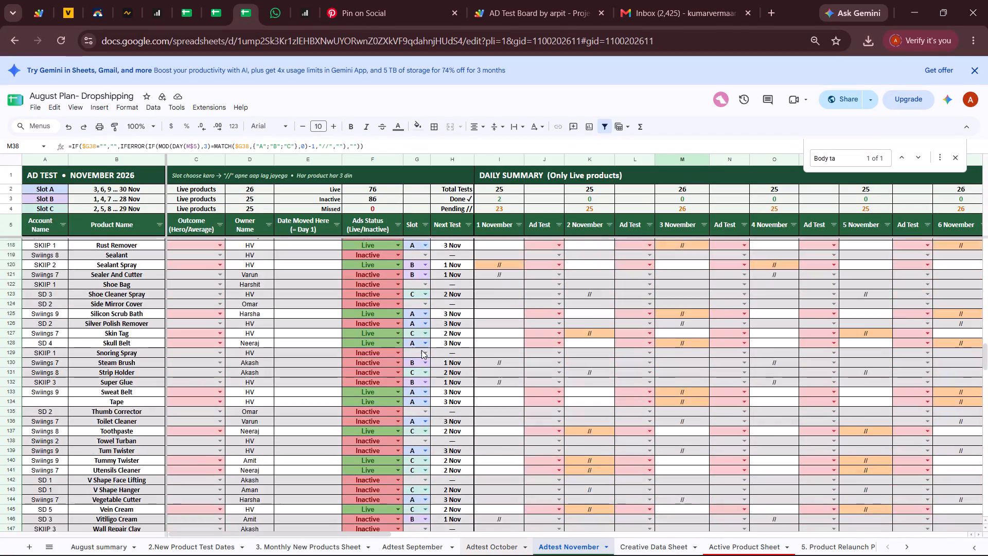
scroll(421, 350, "down", 3)
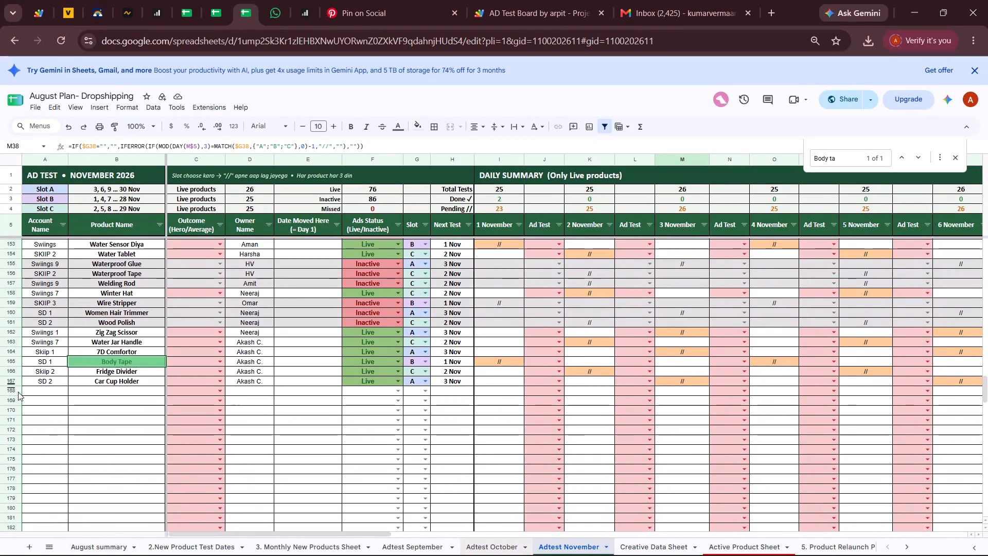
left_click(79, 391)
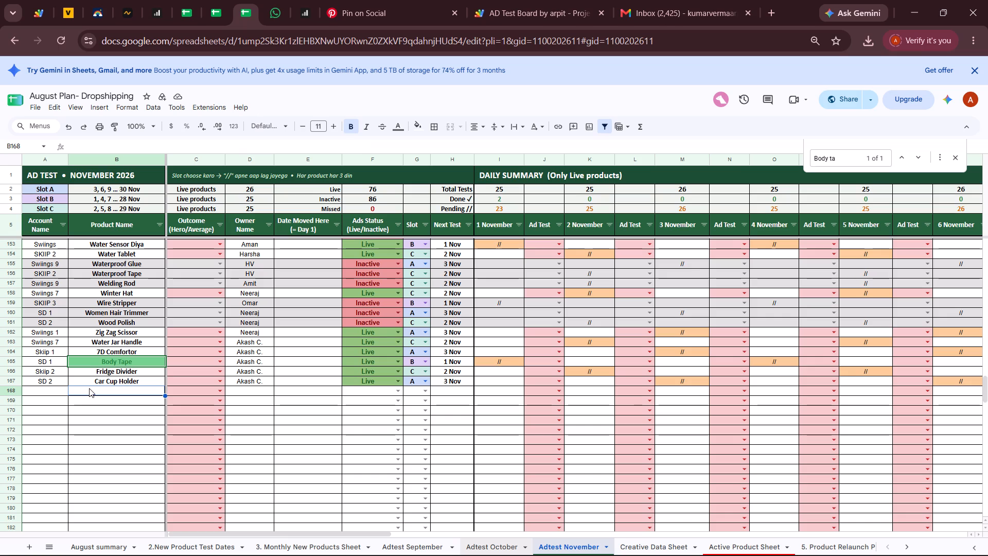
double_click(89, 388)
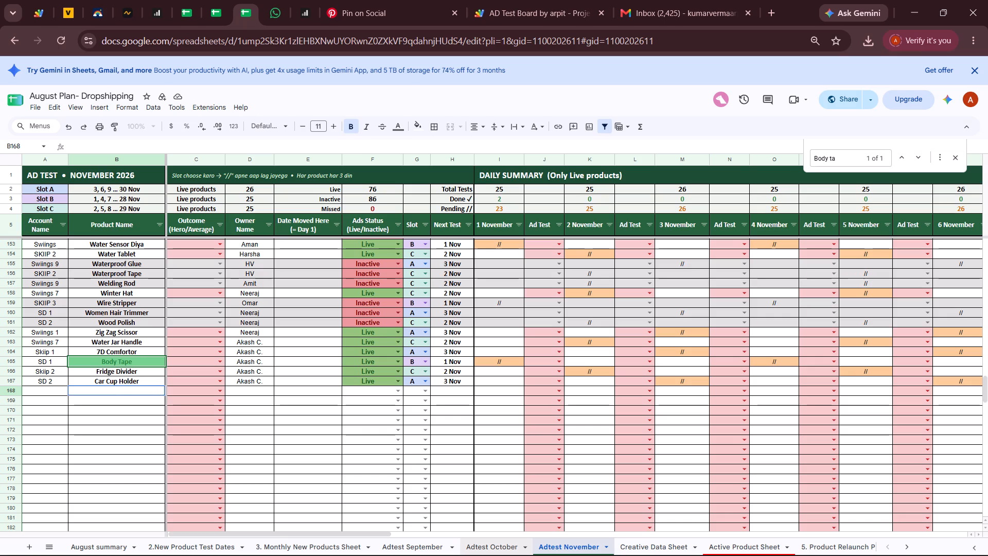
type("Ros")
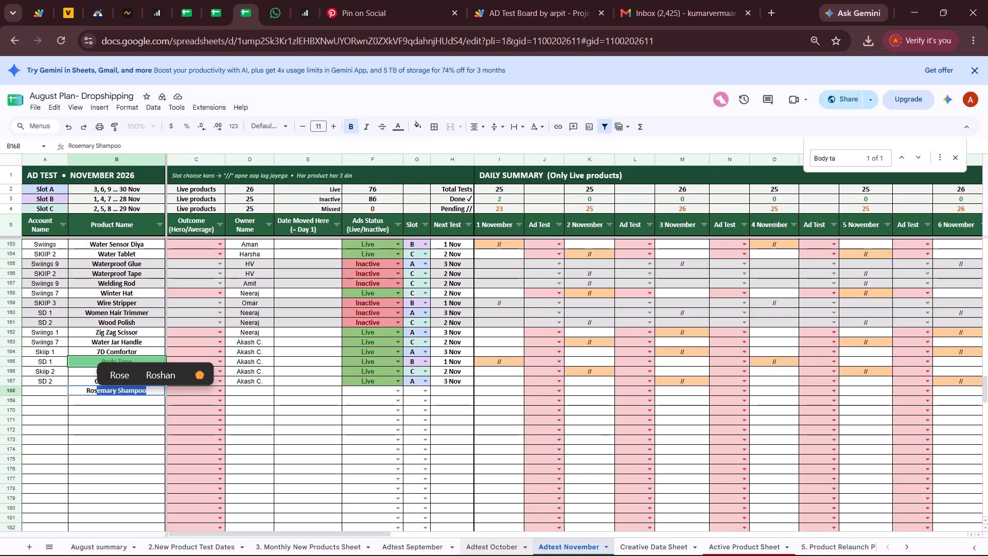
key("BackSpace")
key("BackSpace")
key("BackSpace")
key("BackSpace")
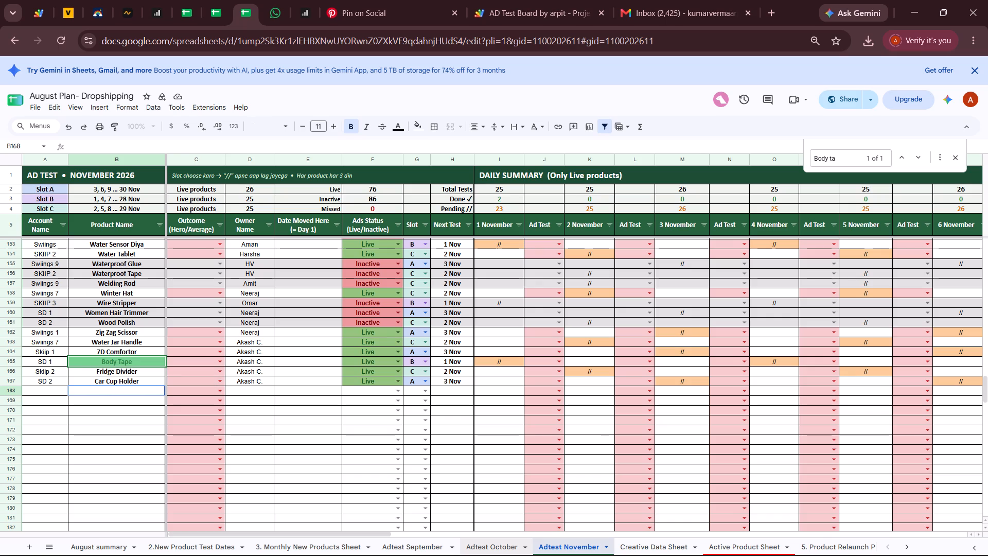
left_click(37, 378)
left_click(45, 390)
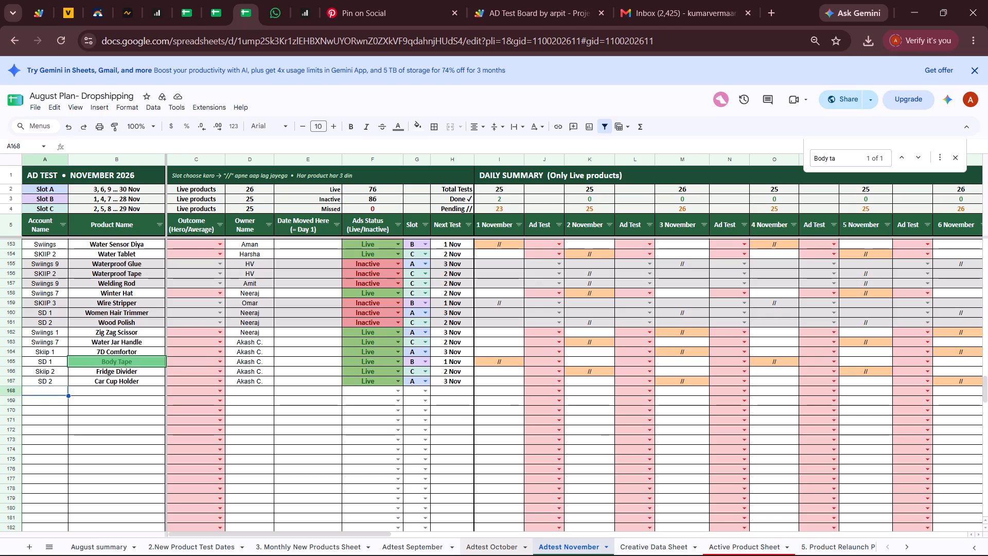
Enter Paint Roller as the product name in row 168, directly below Car Cup Holder.
left_click(107, 392)
double_click(111, 391)
type("Roller")
key("space")
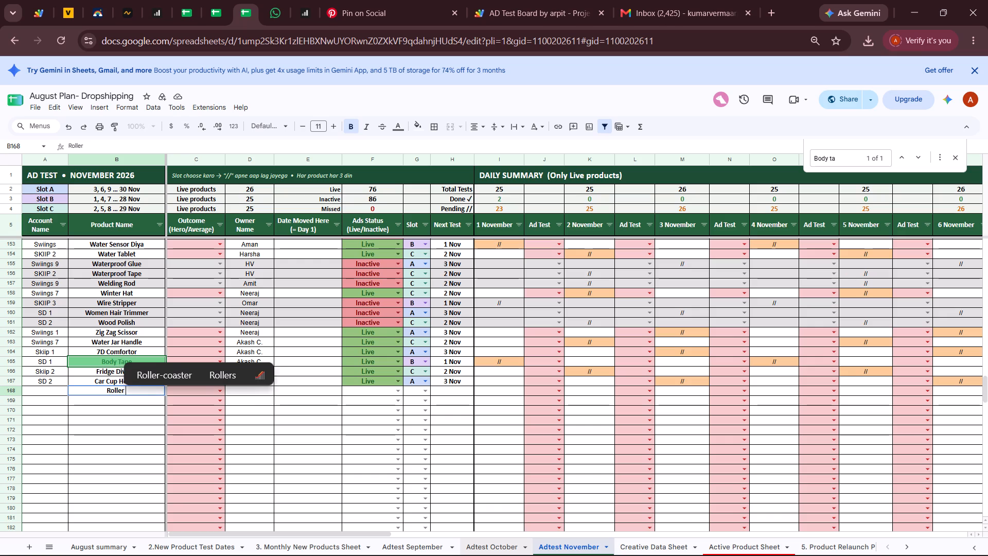
key("BackSpace")
key("BackSpace")
key("BackSpace")
key("BackSpace")
key("BackSpace")
key("BackSpace")
key("BackSpace")
key("BackSpace")
key("BackSpace")
key("BackSpace")
key("BackSpace")
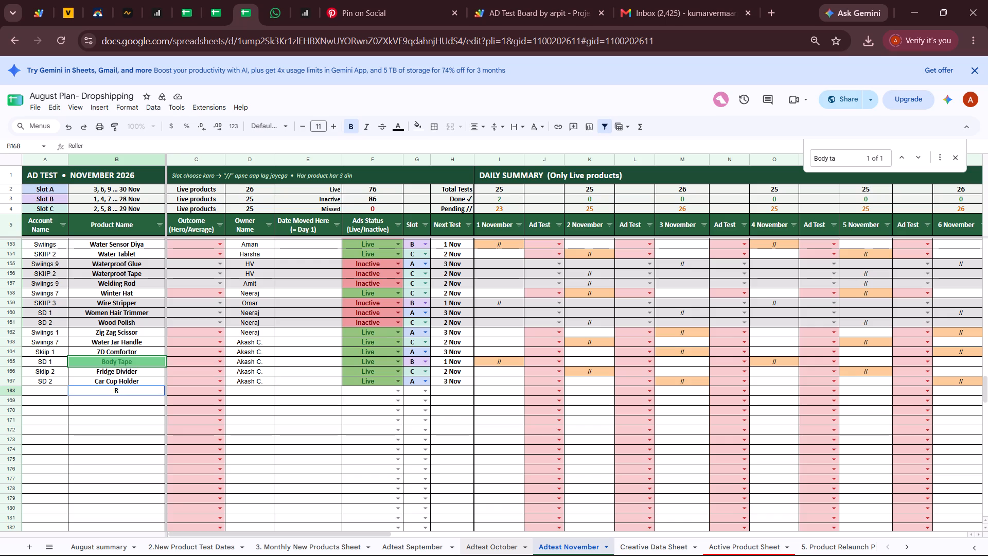
type("Pai")
type("nt Roller")
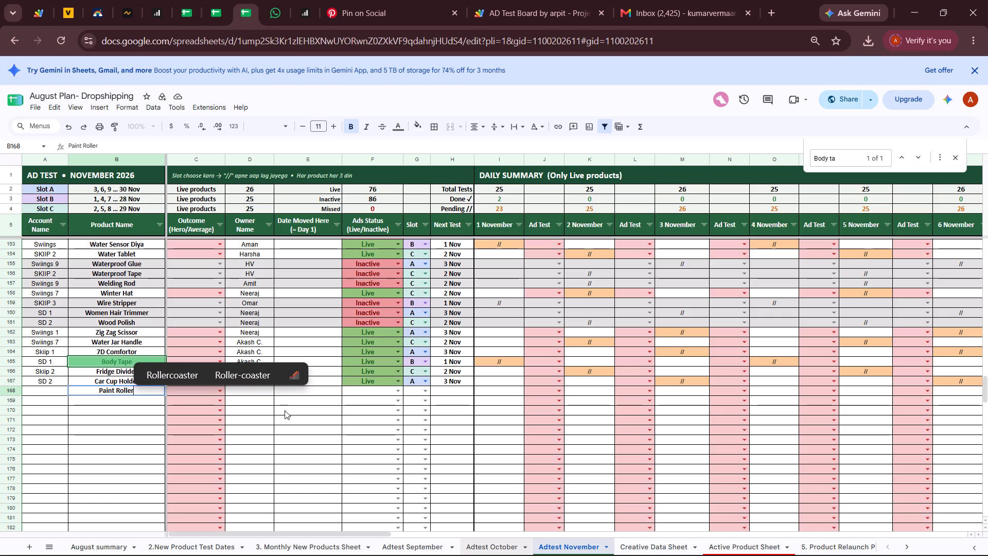
left_click(263, 390)
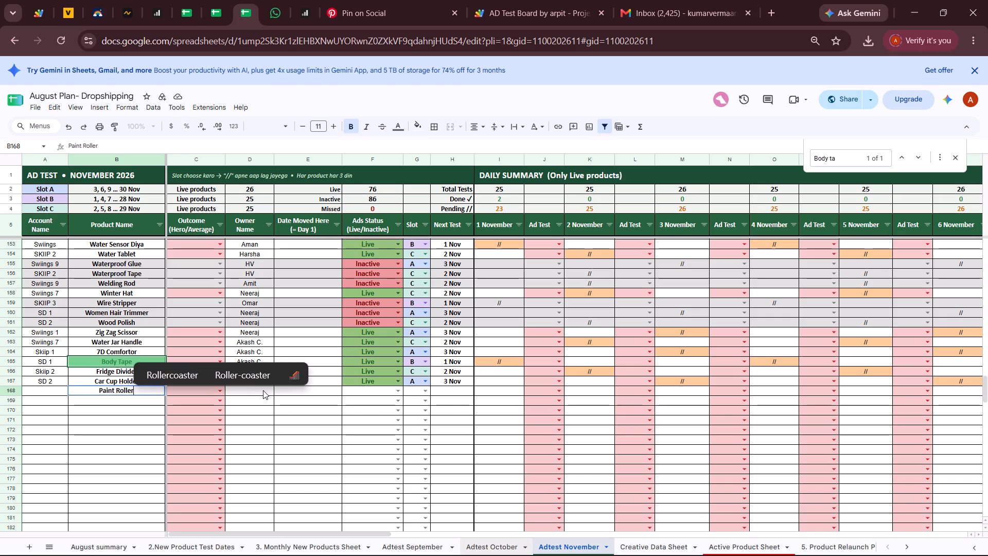
Enter Aman as the owner name for Paint Roller.
left_click(254, 390)
left_click(322, 389)
left_click(243, 391)
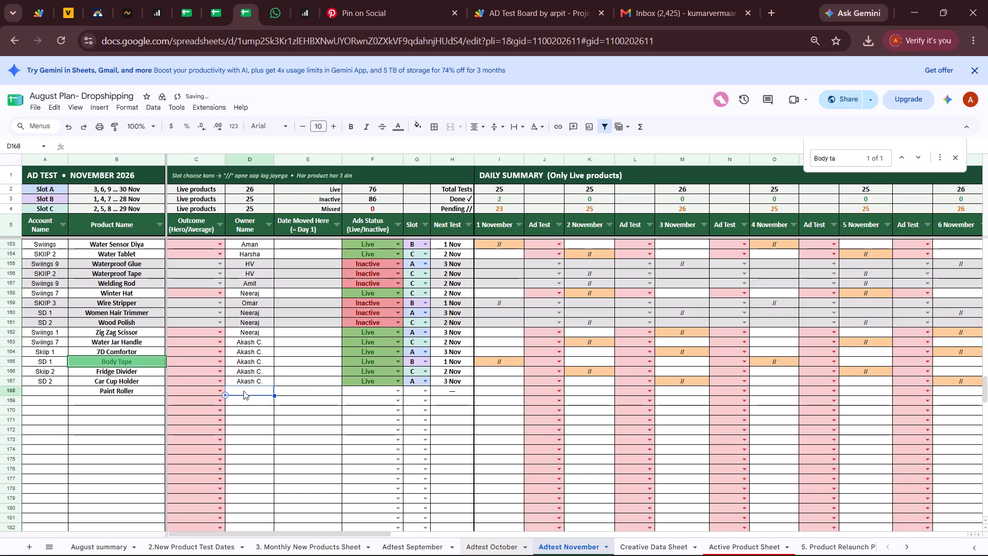
double_click(243, 391)
type("Am")
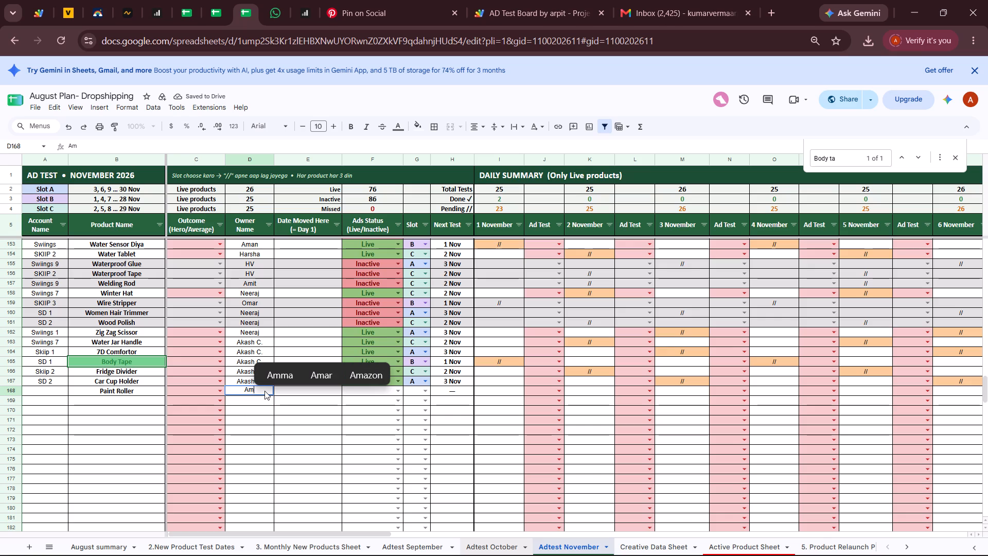
type("an")
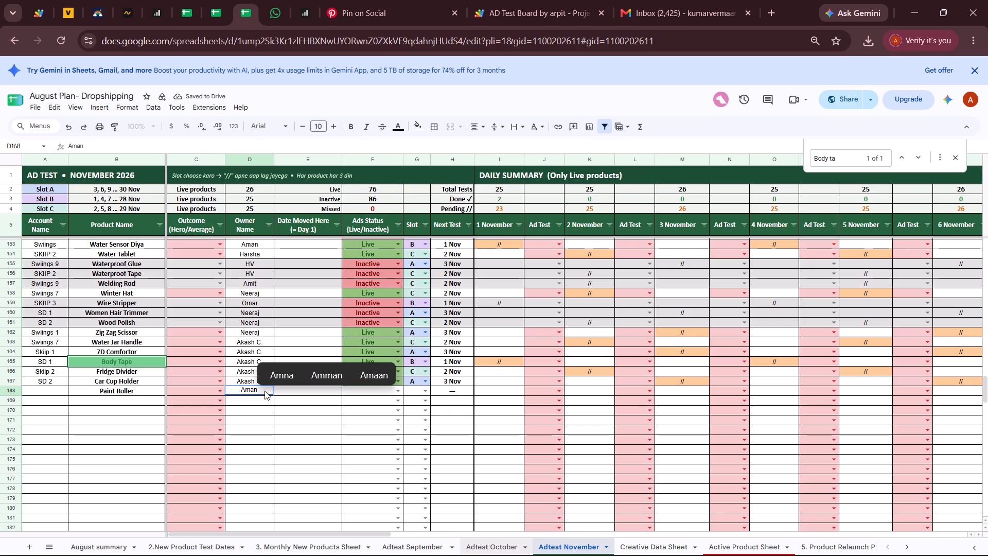
left_click(398, 391)
left_click(367, 394)
left_click(309, 391)
left_click(340, 433)
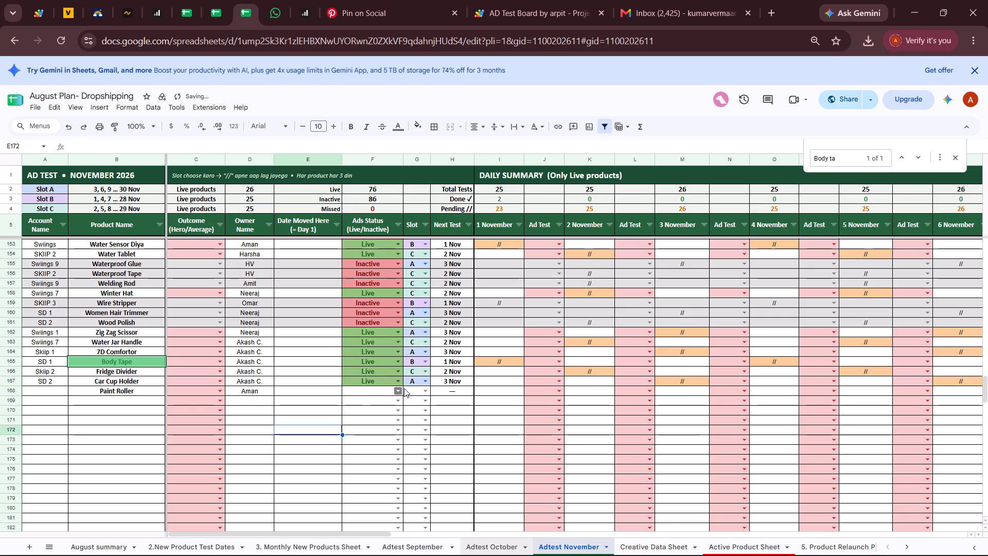
Set Paint Roller's ads status to Live and its slot to B.
left_click(404, 388)
left_click(397, 391)
left_click(387, 401)
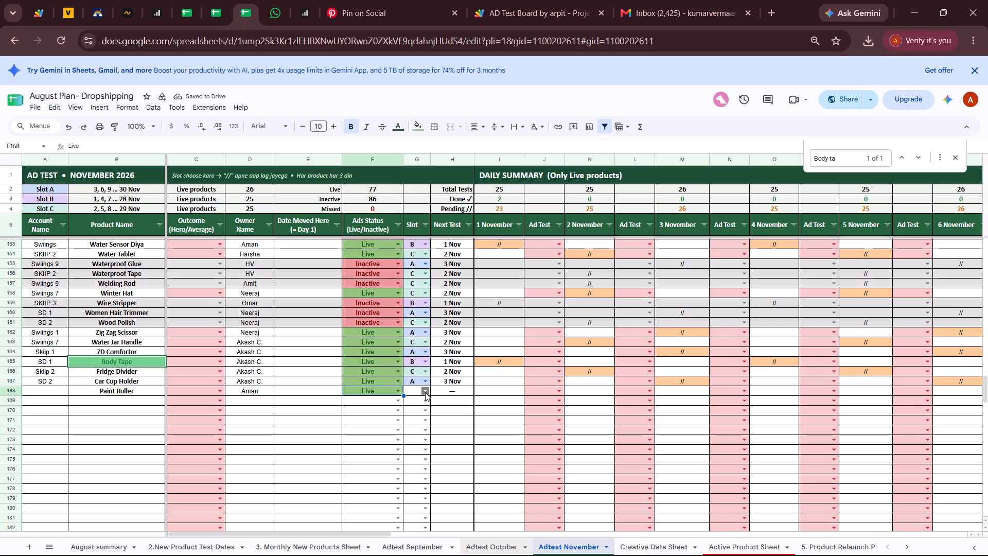
left_click(425, 392)
left_click(425, 410)
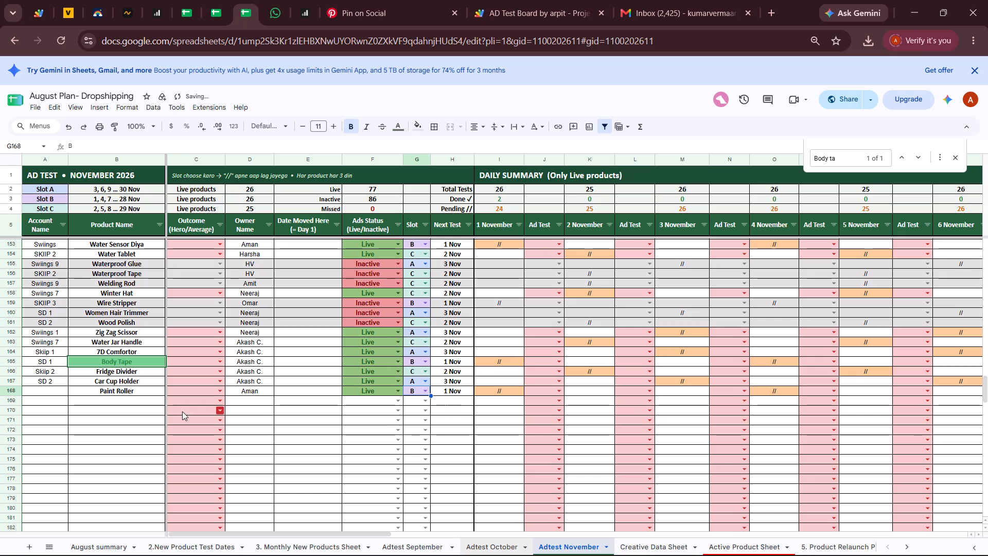
Enter Facial Wax Strip as the product name in row 169, below Paint Roller.
double_click(111, 402)
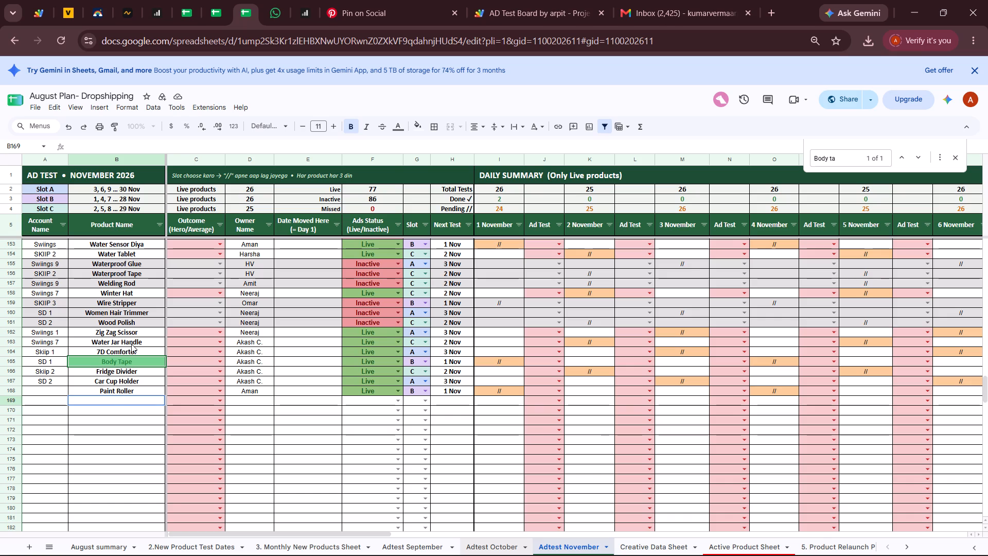
type("Wax strip")
key("BackSpace")
key("BackSpace")
key("BackSpace")
key("BackSpace")
key("BackSpace")
key("BackSpace")
key("BackSpace")
key("BackSpace")
key("BackSpace")
type("Facial Wax Stripp")
key("BackSpace")
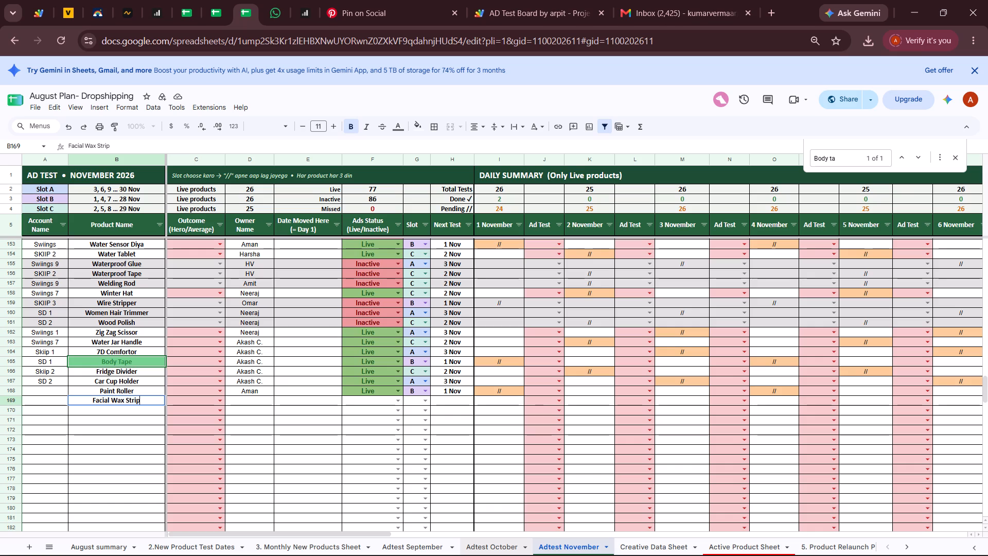
key("Return")
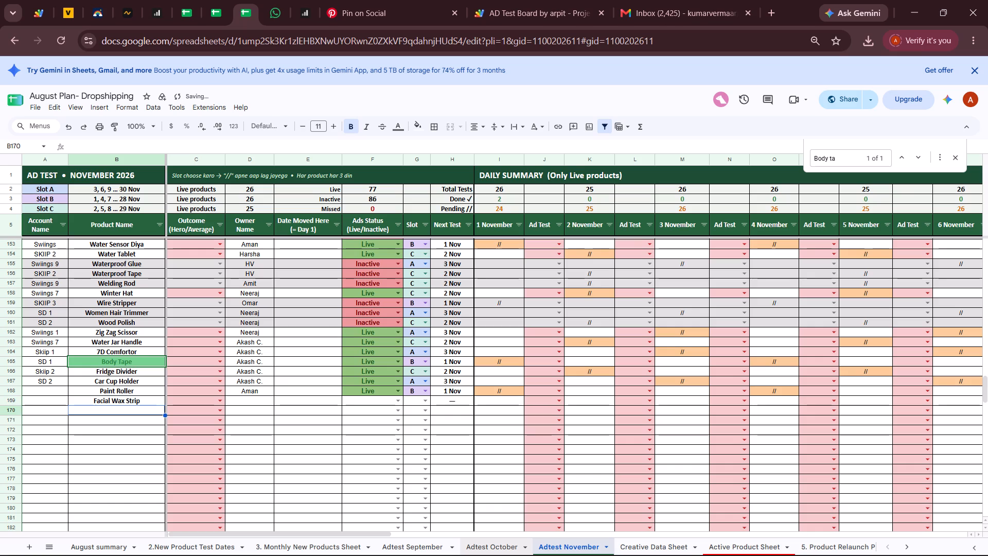
Enter Aman as the owner name for Facial Wax Strip.
double_click(252, 399)
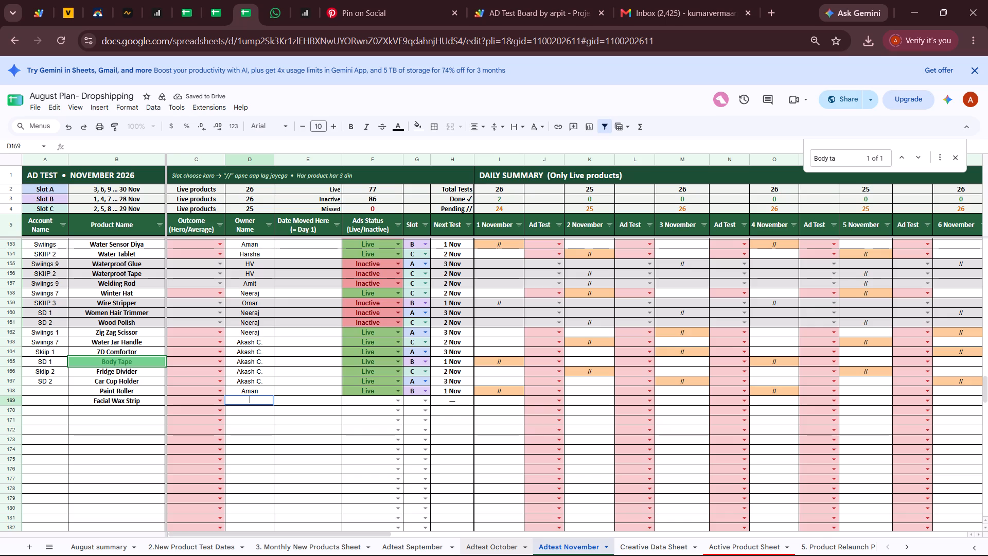
type("An")
key("BackSpace")
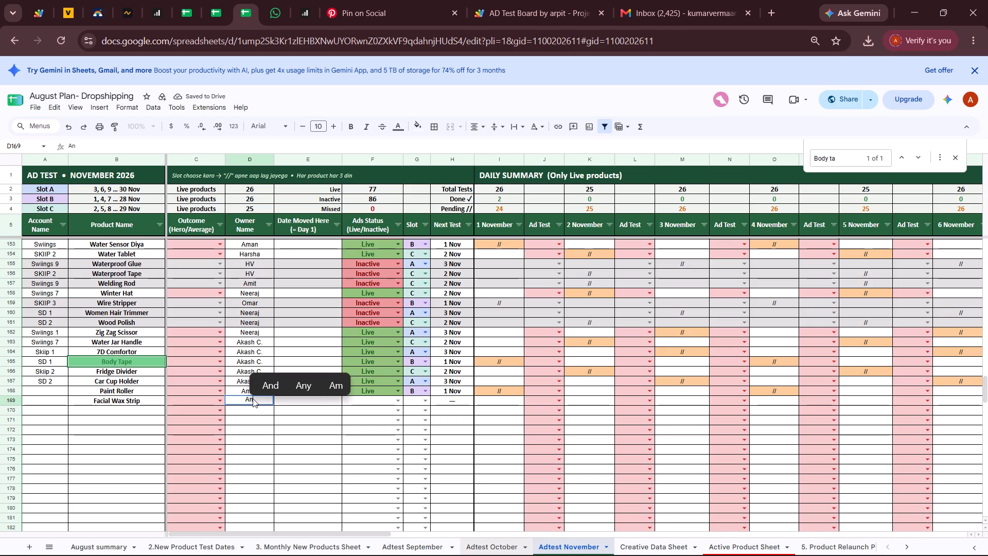
key("BackSpace")
type("man")
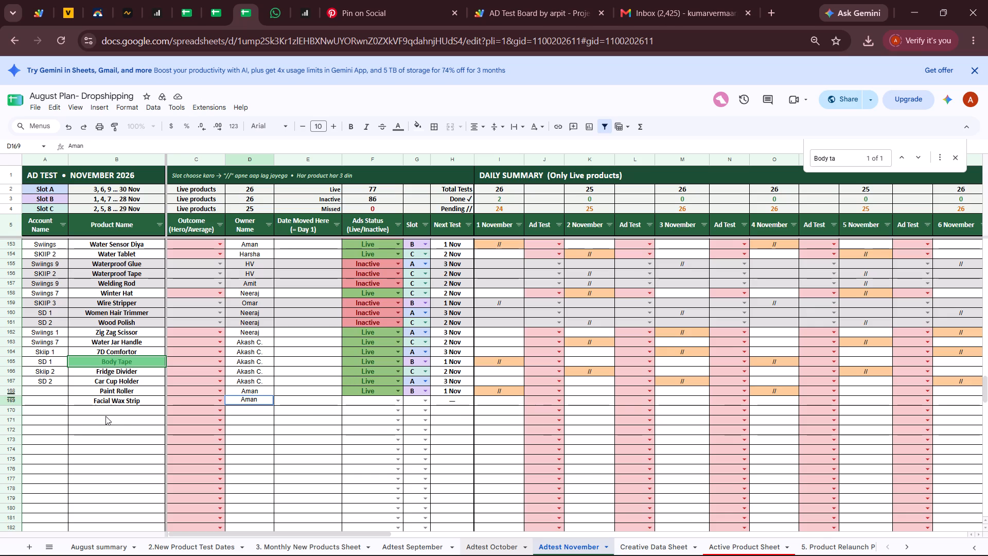
Enter Anti Fog Spray as the product name in row 170, below Facial Wax Strip.
left_click(119, 410)
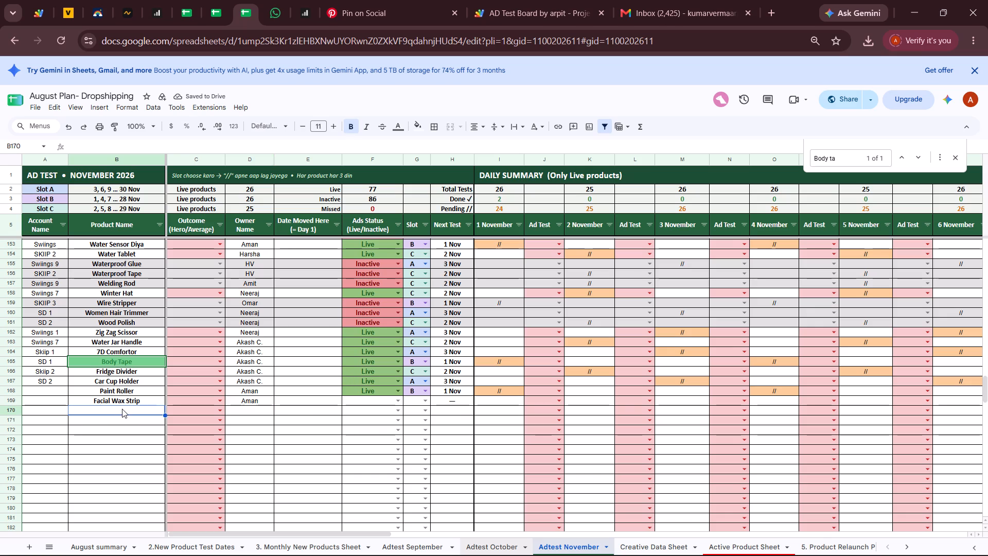
double_click(122, 409)
type("Anr")
key("BackSpace")
type("ti")
key("space")
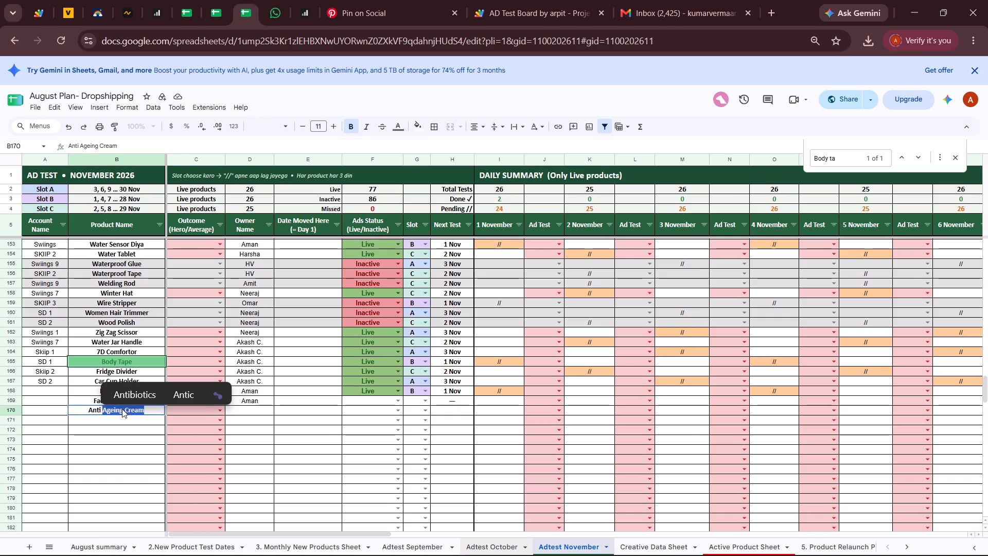
type("Fo")
type("g Spray")
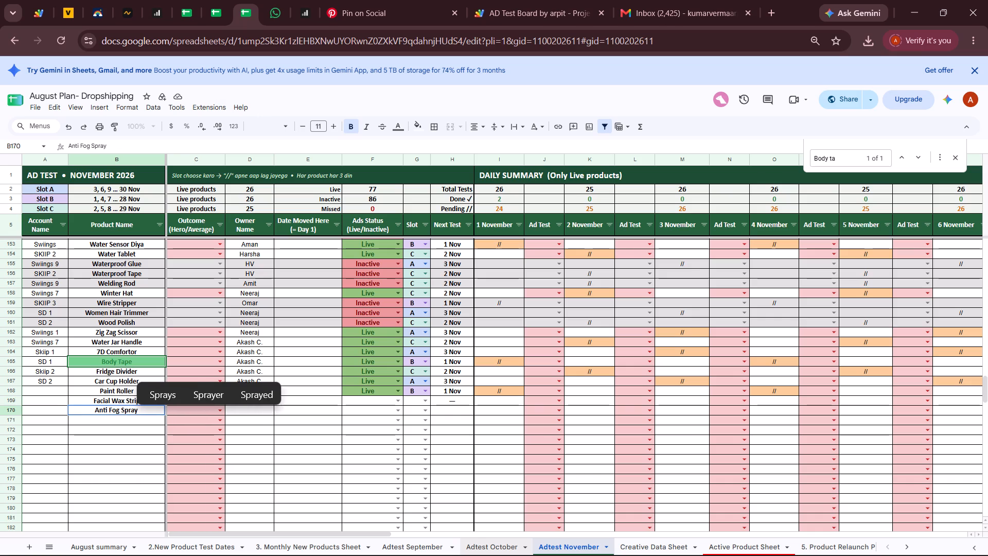
key("Return")
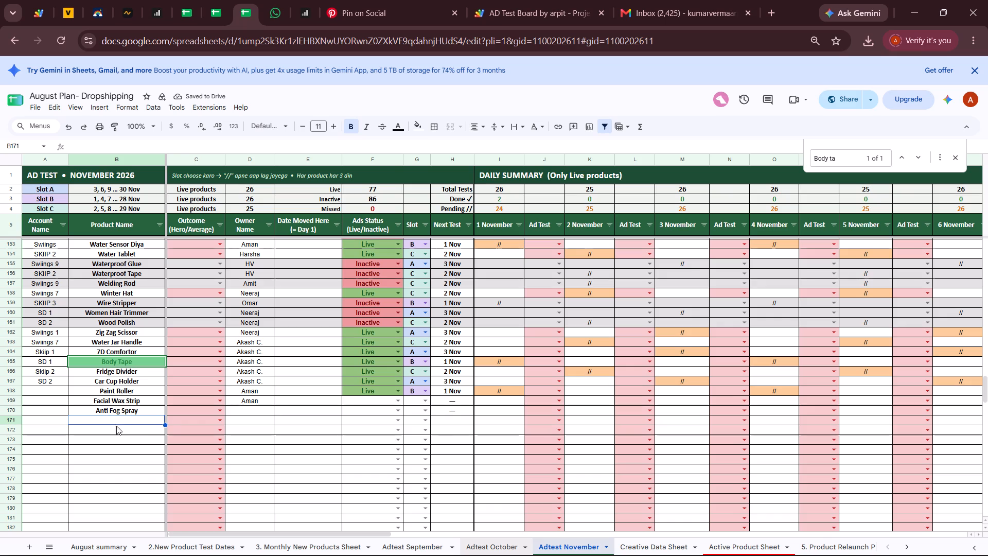
Enter Crystal Led Light as the product name in row 171, below Anti Fog Spray.
double_click(117, 420)
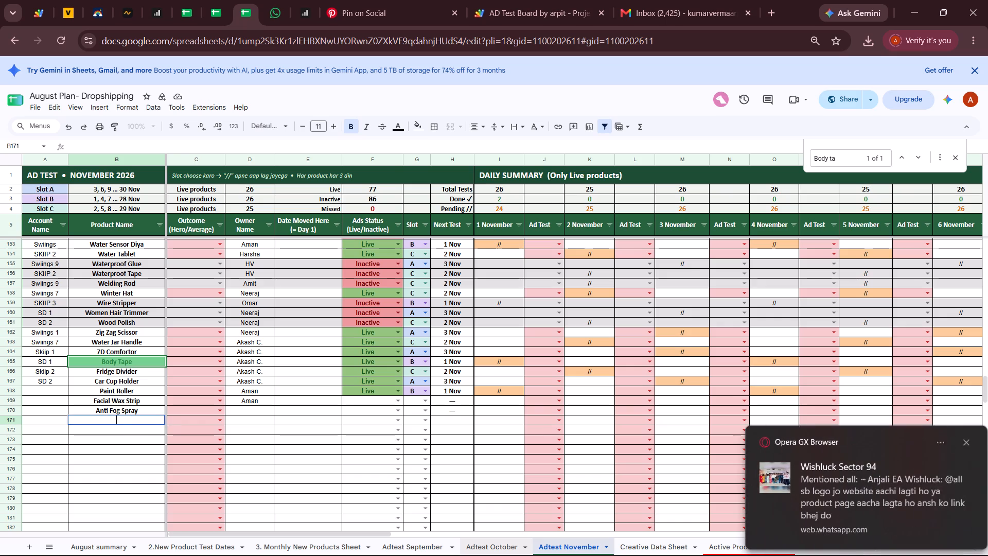
type("Crys")
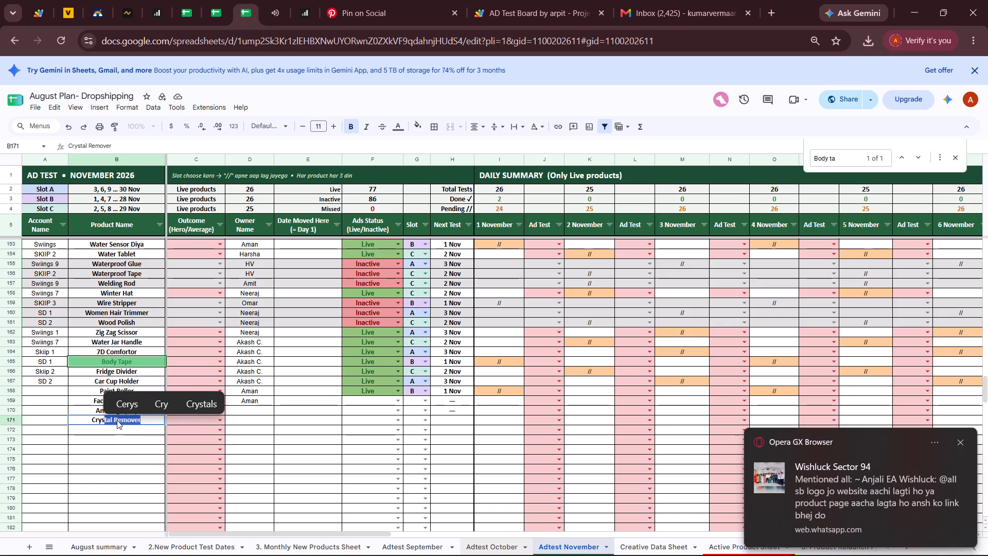
key("Right")
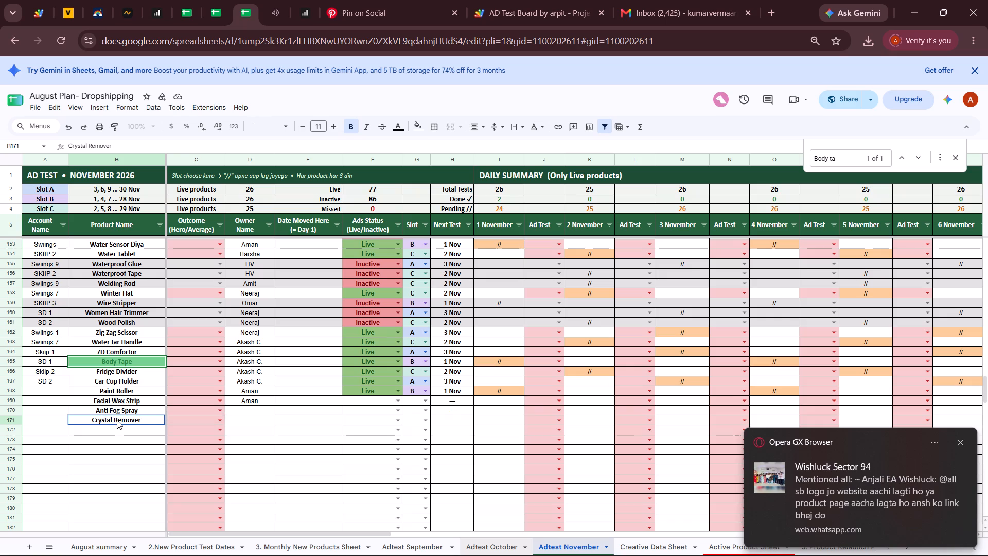
key("BackSpace")
key("BackSpace")
key("BackSpace")
key("BackSpace")
key("BackSpace")
key("BackSpace")
key("BackSpace")
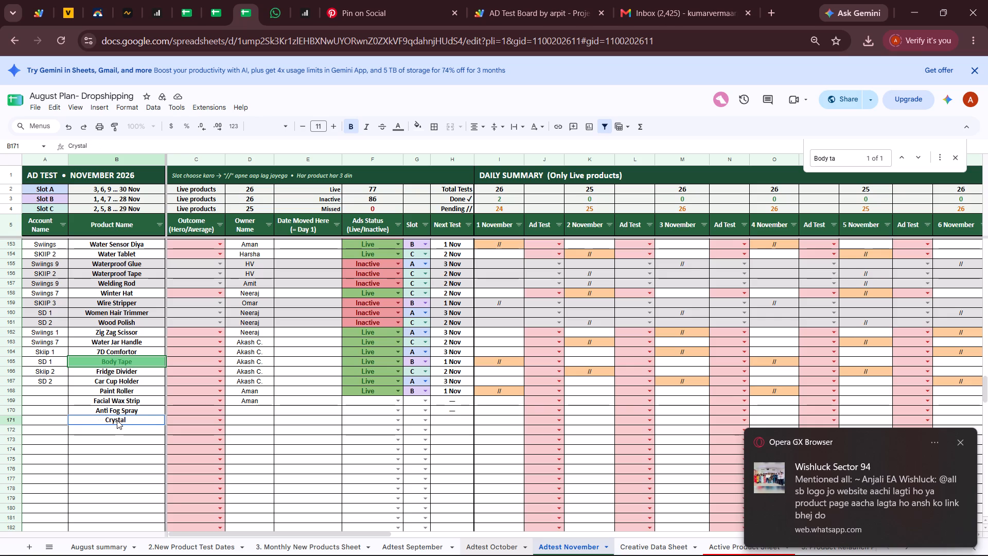
type("Led Light")
key("Return")
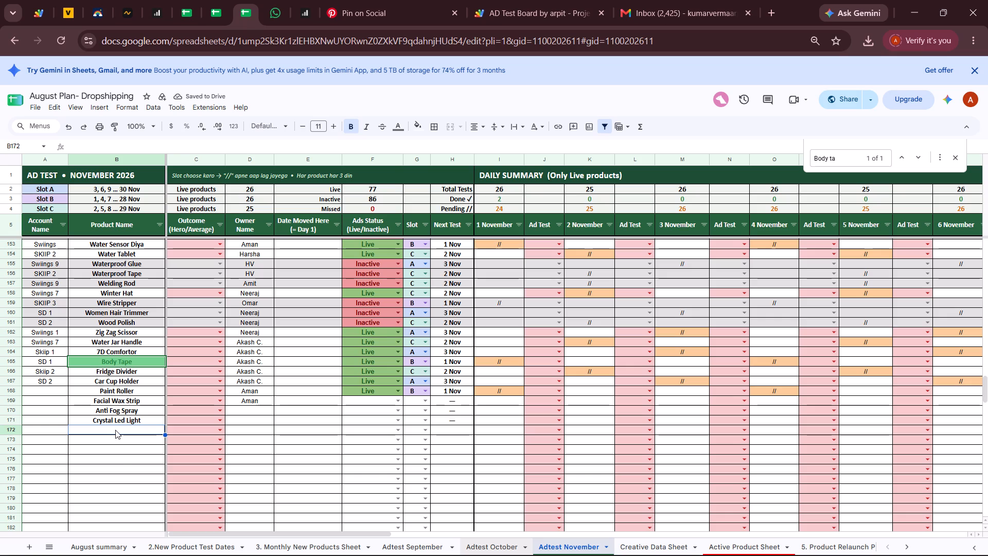
Fill the owner name Aman from Facial Wax Strip down to Anti Fog Spray and Crystal Led Light.
left_click(258, 400)
left_click_drag(275, 404, 275, 408)
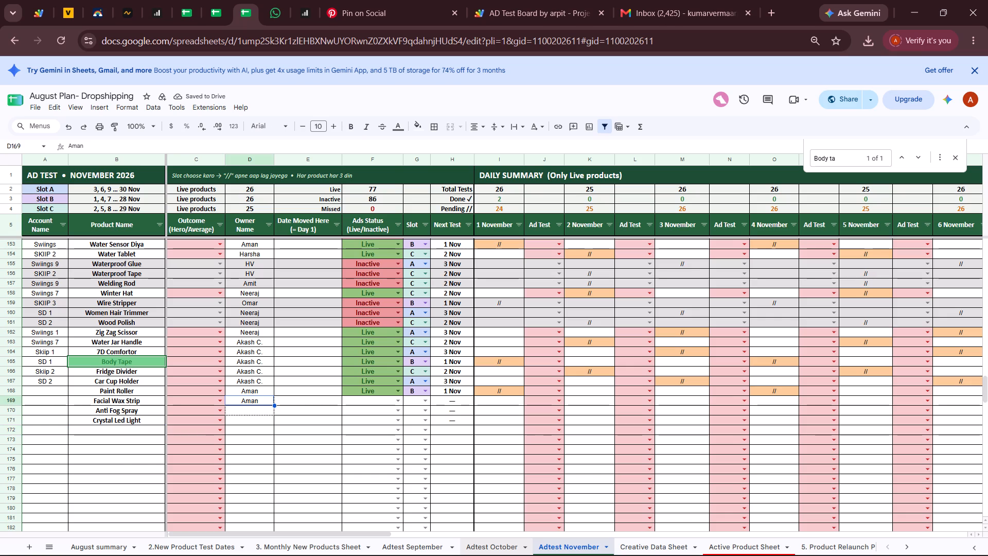
left_click_drag(275, 408, 275, 421)
left_click(301, 422)
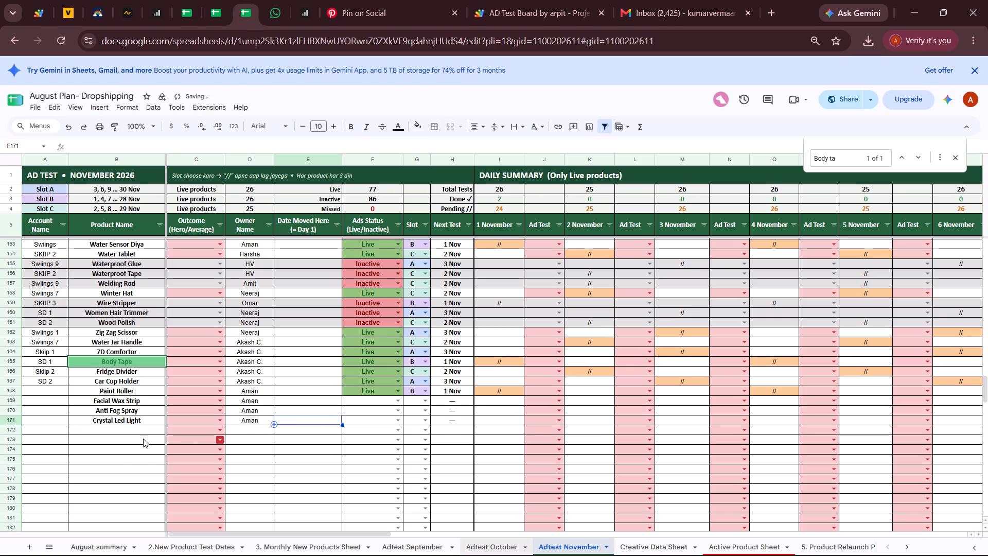
left_click(143, 439)
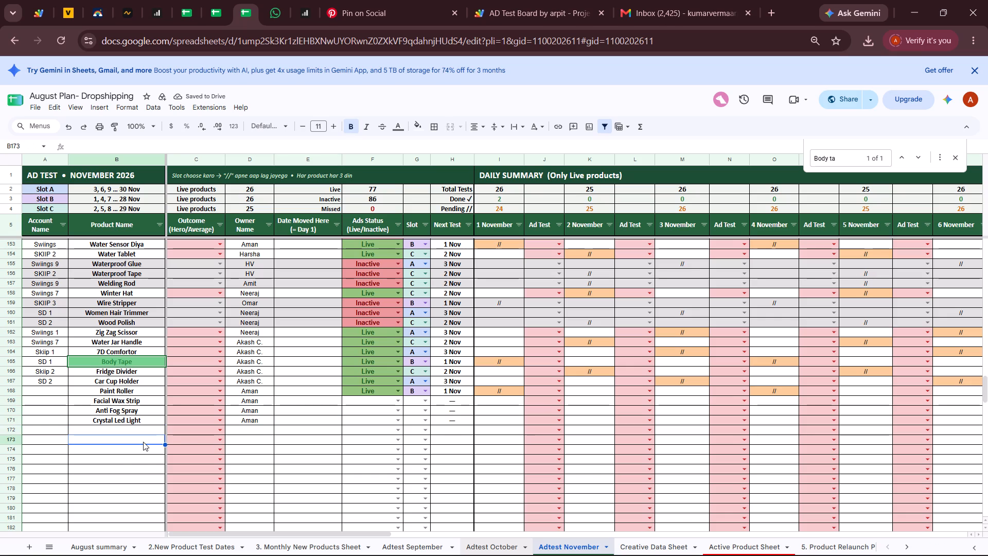
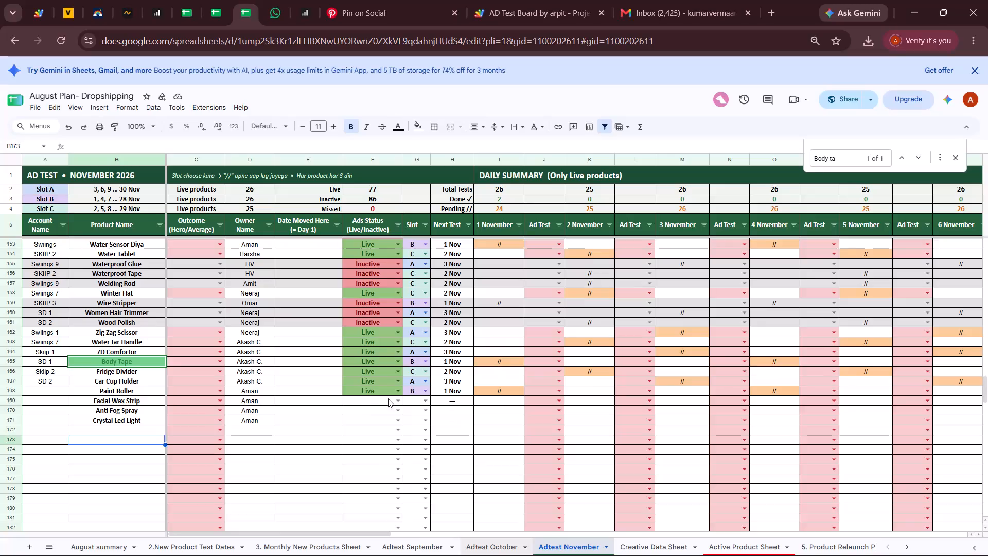
Fill the ads status Live from Paint Roller down to Facial Wax Strip, Anti Fog Spray and Crystal Led Light.
left_click(380, 393)
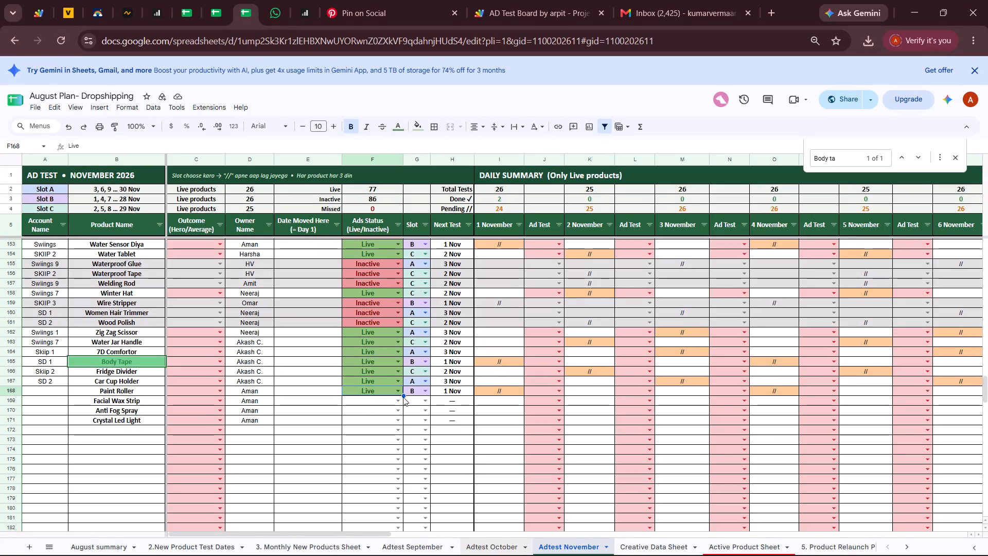
left_click_drag(403, 396, 402, 421)
left_click_drag(402, 421, 402, 420)
left_click(518, 418)
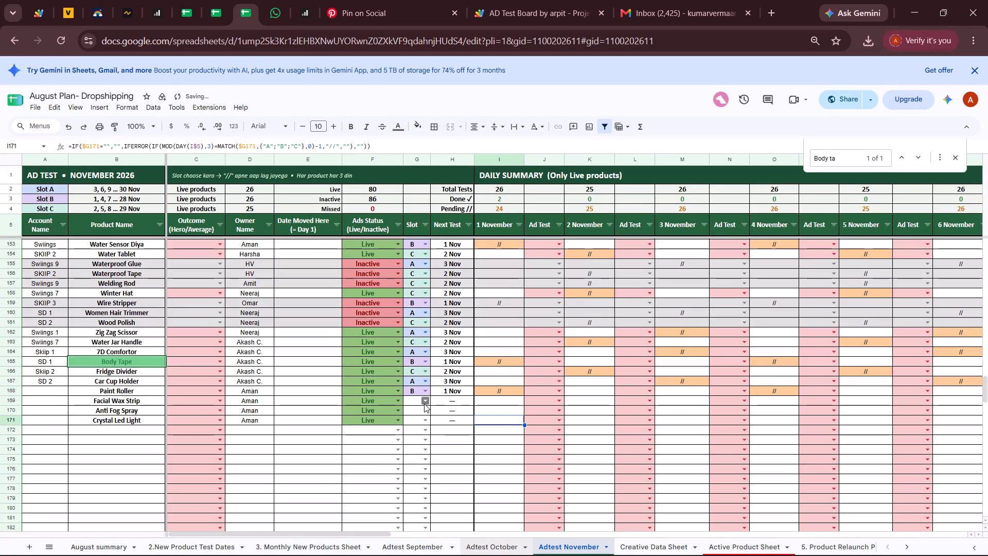
Set the test slots to C for Facial Wax Strip, A for Anti Fog Spray and B for Crystal Led Light.
left_click(424, 404)
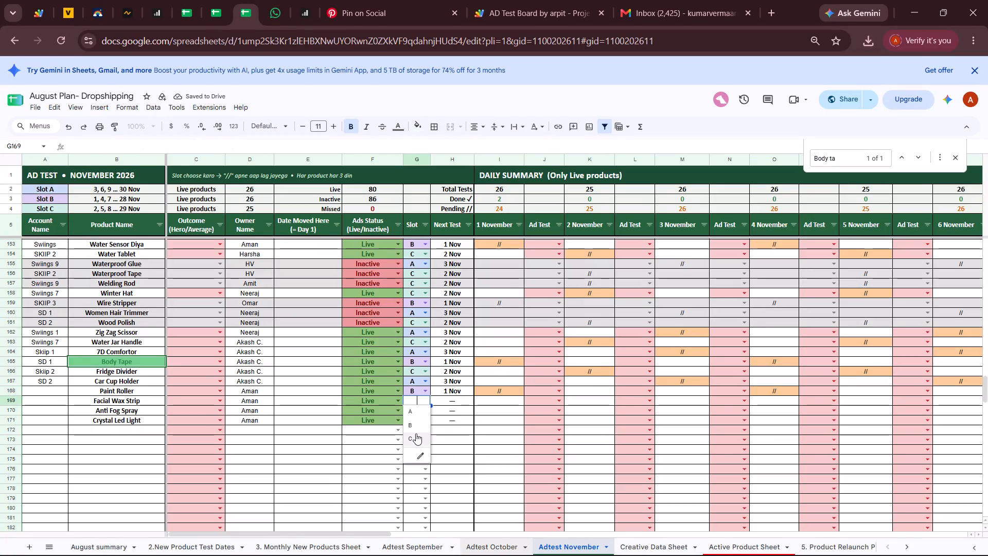
left_click(416, 433)
left_click(424, 413)
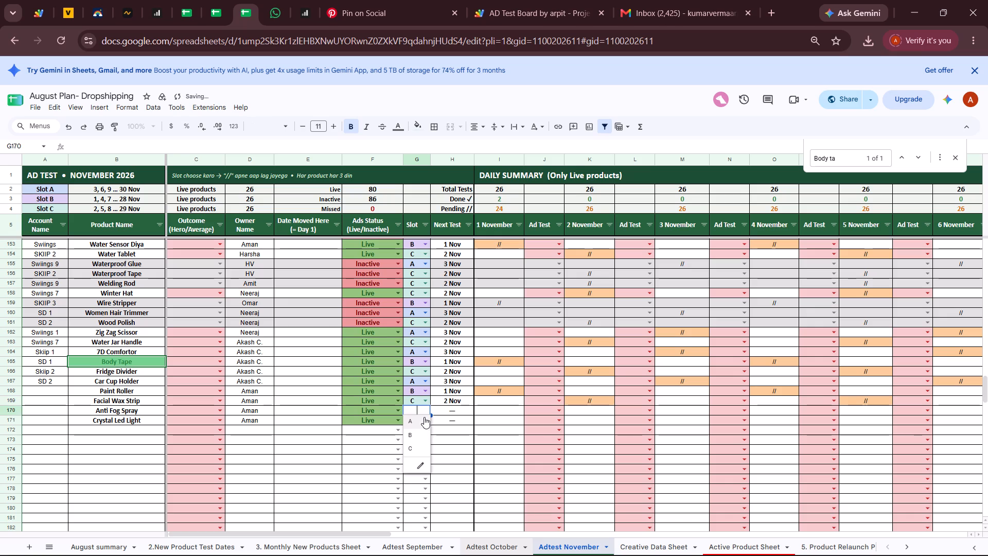
left_click(421, 425)
left_click(427, 419)
left_click(418, 440)
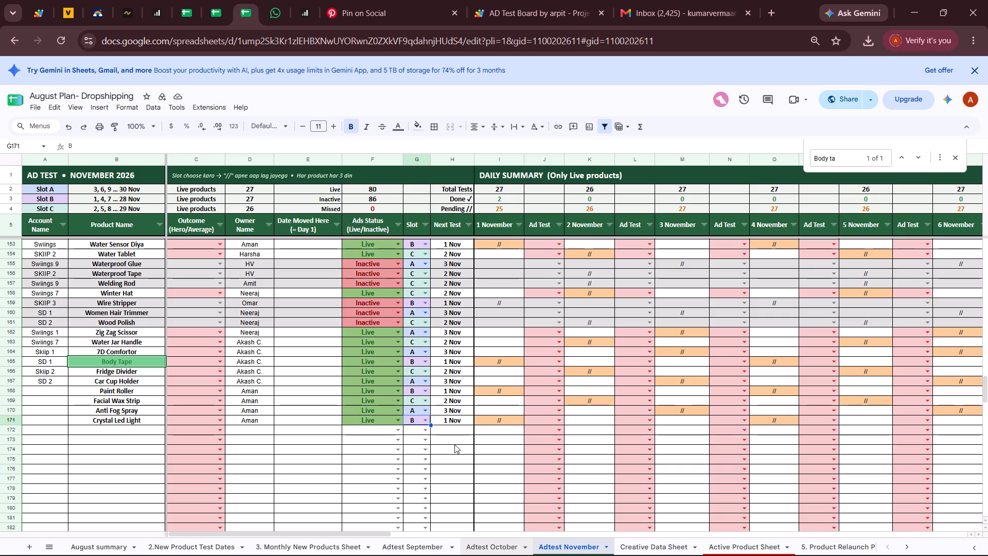
Search the Adtest November sheet for hawan, then clear the search text.
double_click(129, 428)
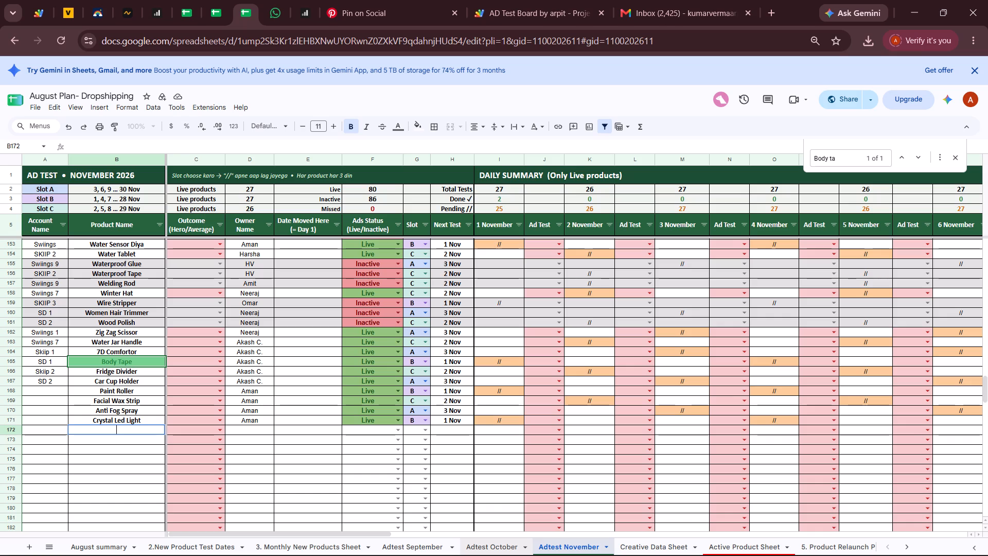
left_click(320, 426)
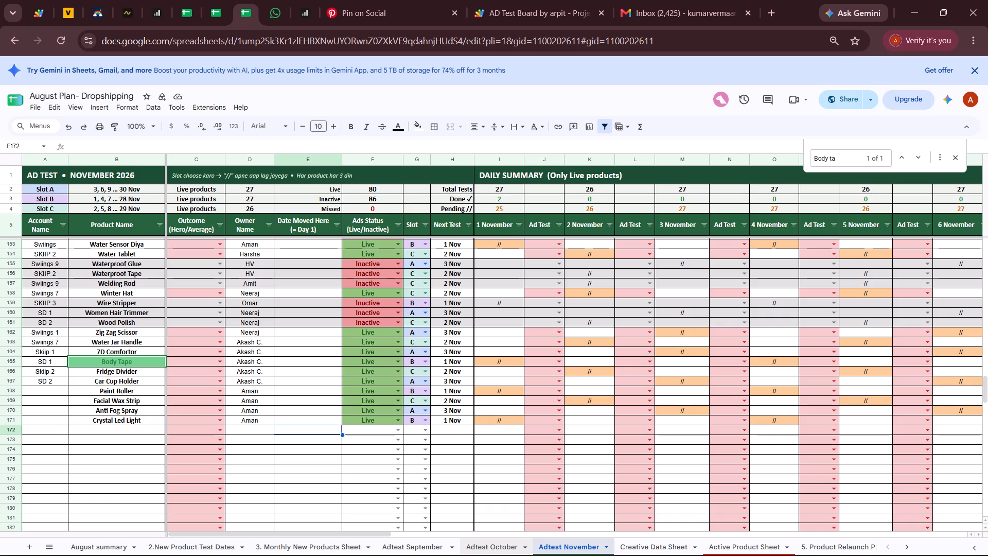
key("ctrl+f")
key("BackSpace")
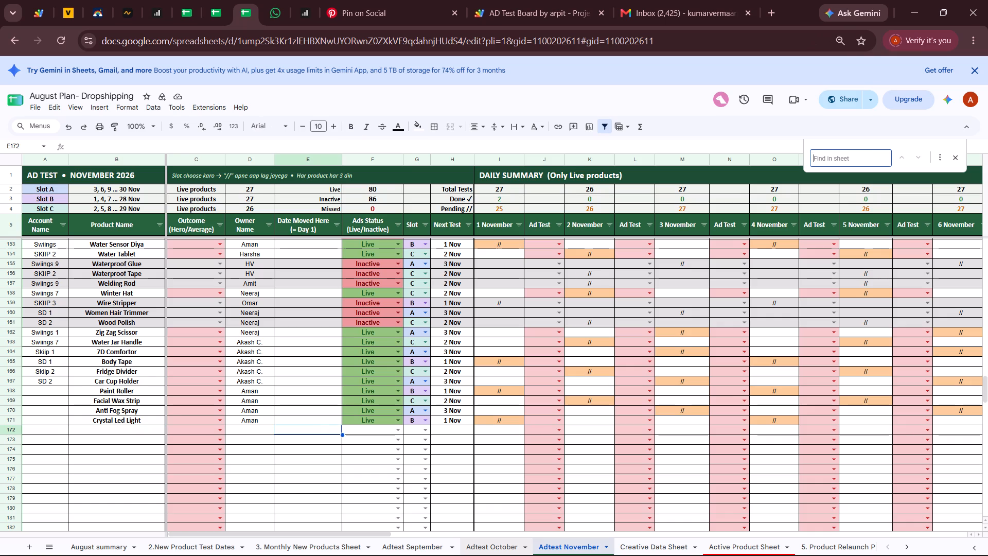
type("hawan")
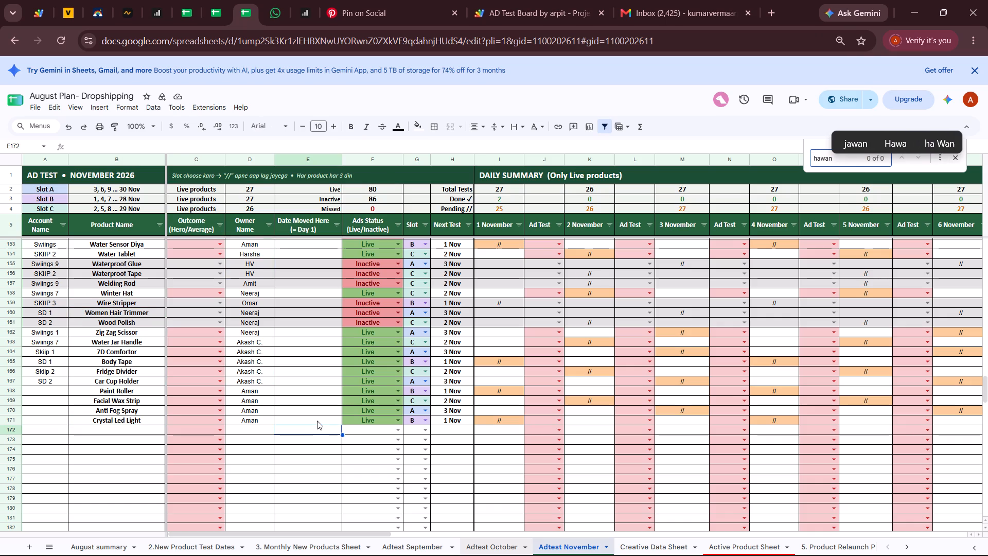
key("BackSpace")
key("BackSpace")
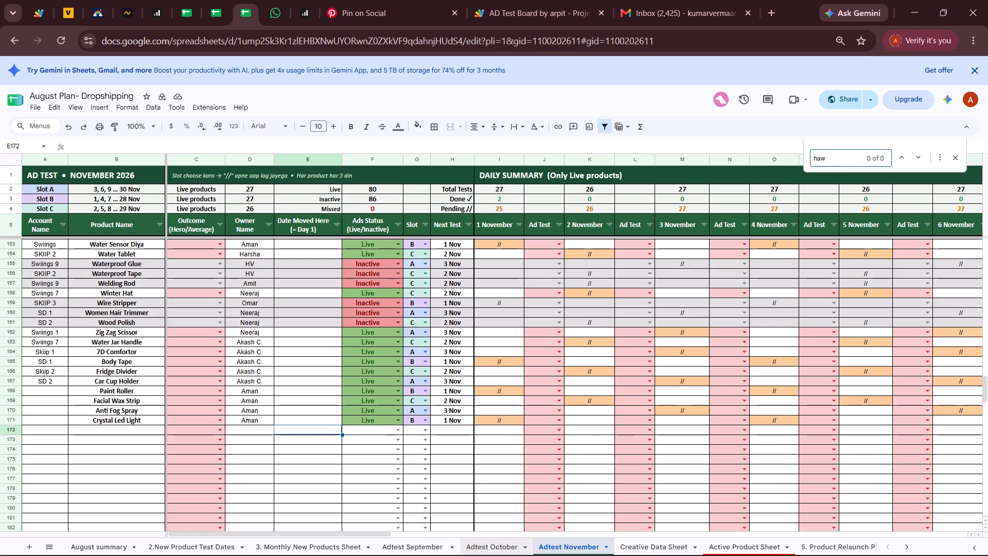
key("BackSpace")
key("BackSpace")
key("BackSpace")
key("BackSpace")
type("hawan")
key("BackSpace")
key("BackSpace")
key("BackSpace")
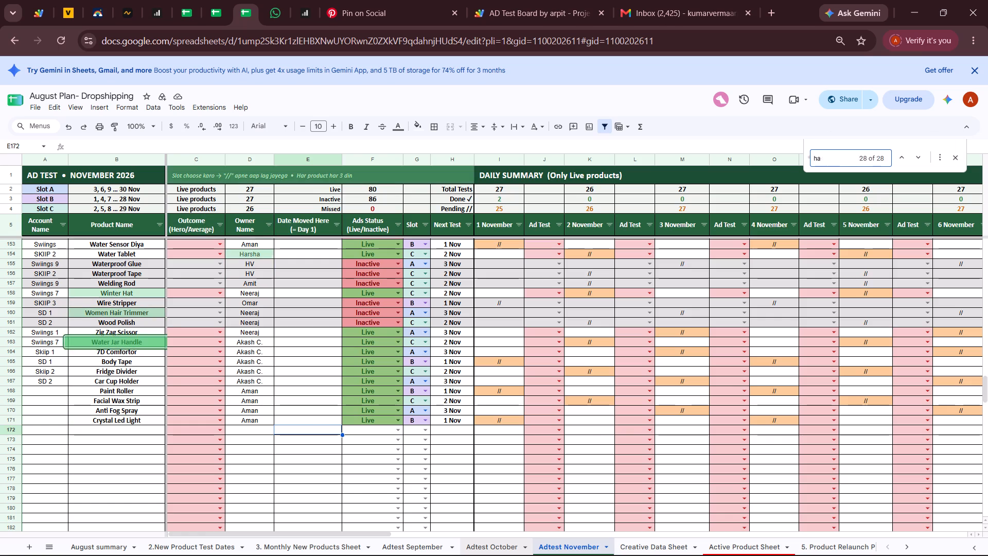
key("BackSpace")
key("BackSpace")
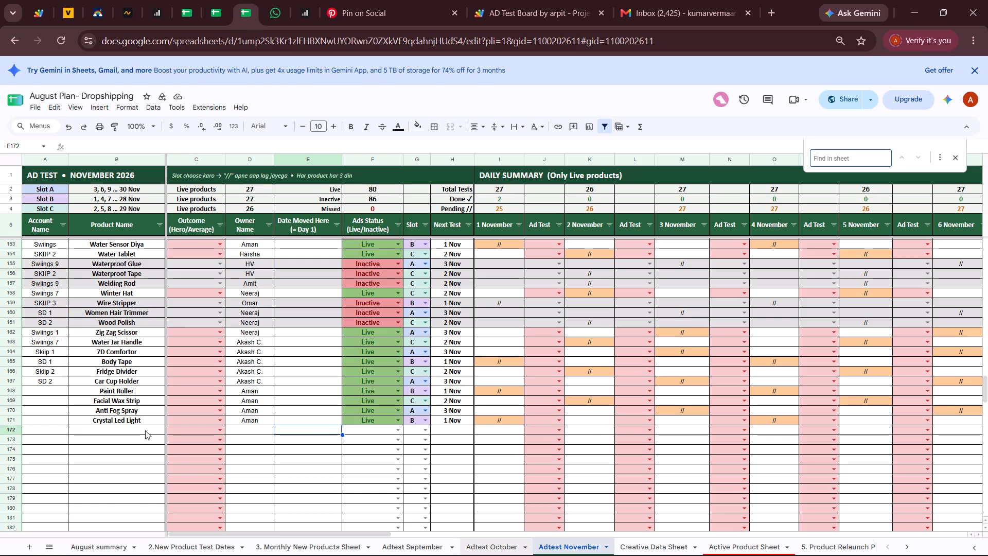
Enter Hawan Kund as the product name in row 172, below Crystal Led Light.
double_click(145, 430)
type("Hawan")
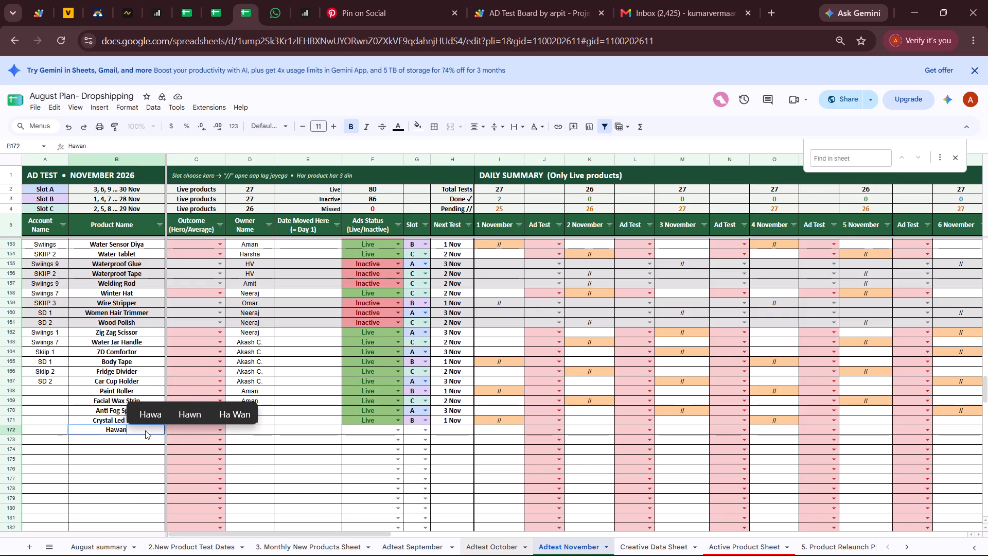
key("space")
type("Kund")
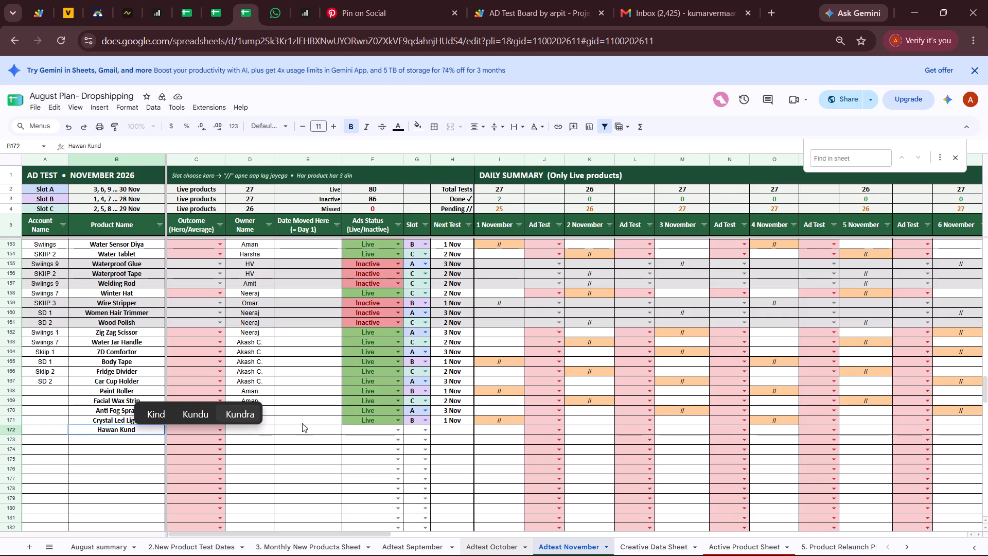
left_click(259, 432)
left_click(252, 431)
left_click(108, 448)
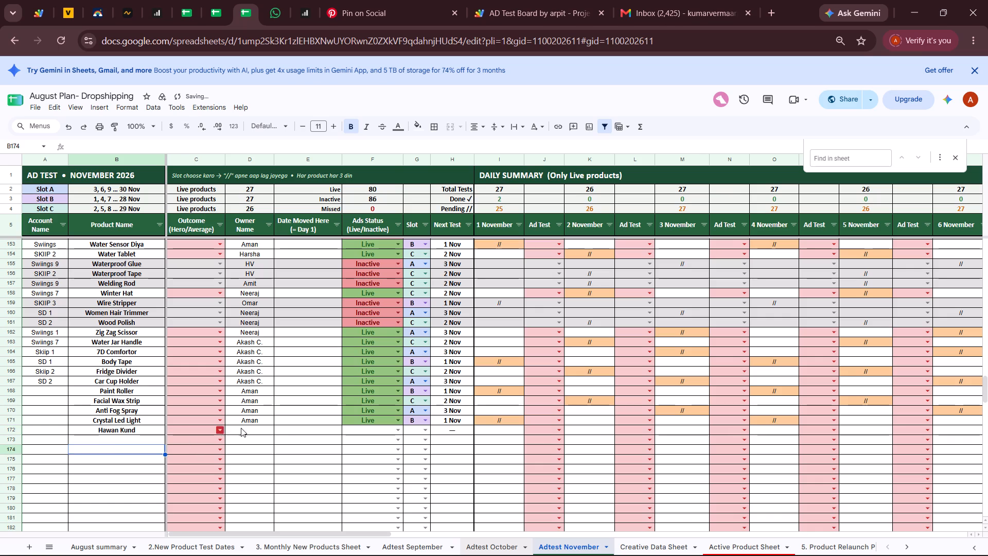
Enter Amit as the owner name for Hawan Kund.
double_click(245, 426)
left_click(260, 435)
double_click(253, 430)
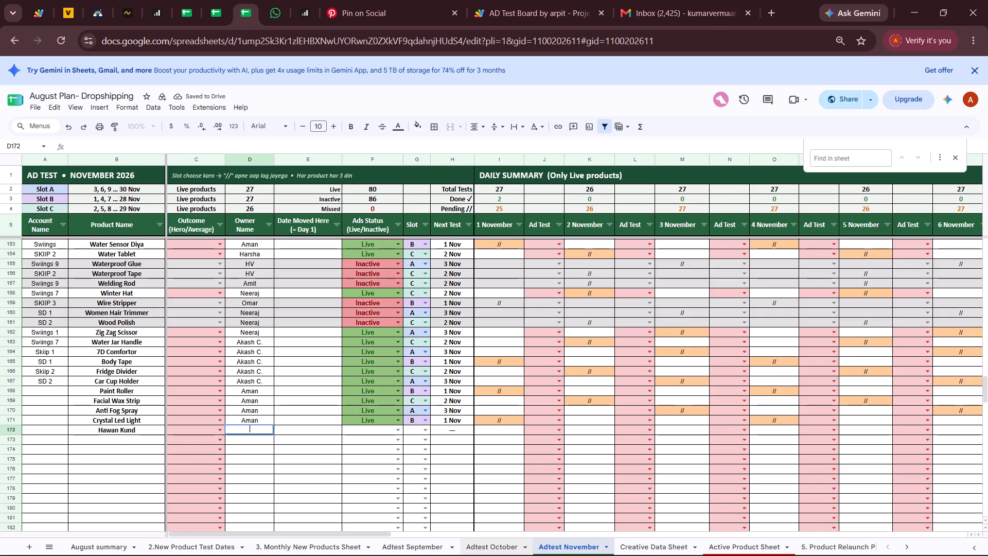
key("shift+a")
type("mit")
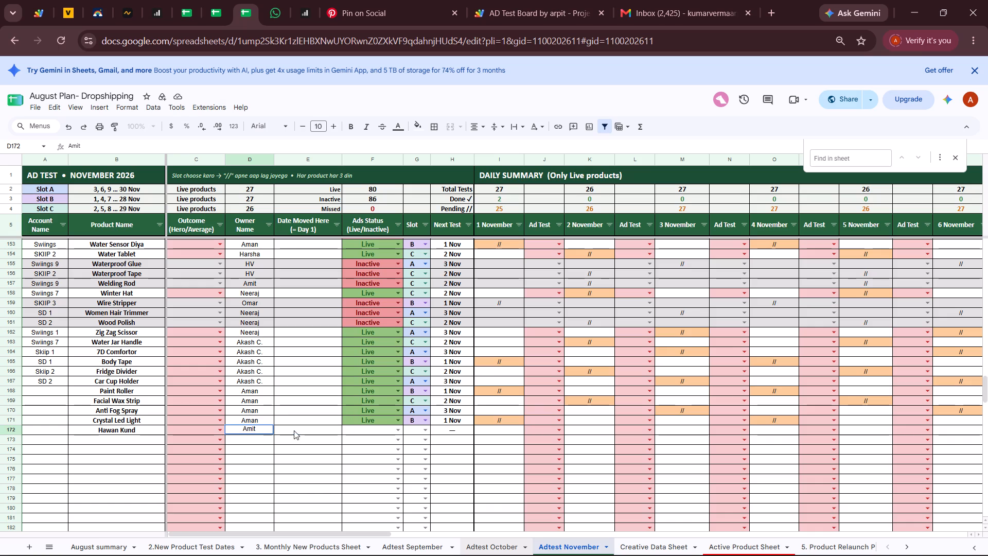
left_click(294, 430)
Set the ads status of Hawan Kund to Live.
left_click(396, 429)
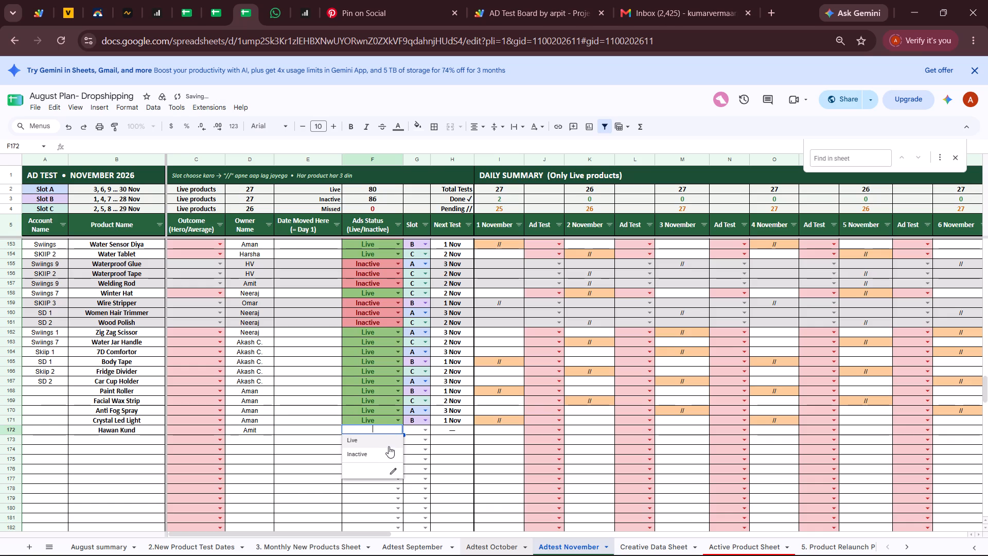
left_click(383, 444)
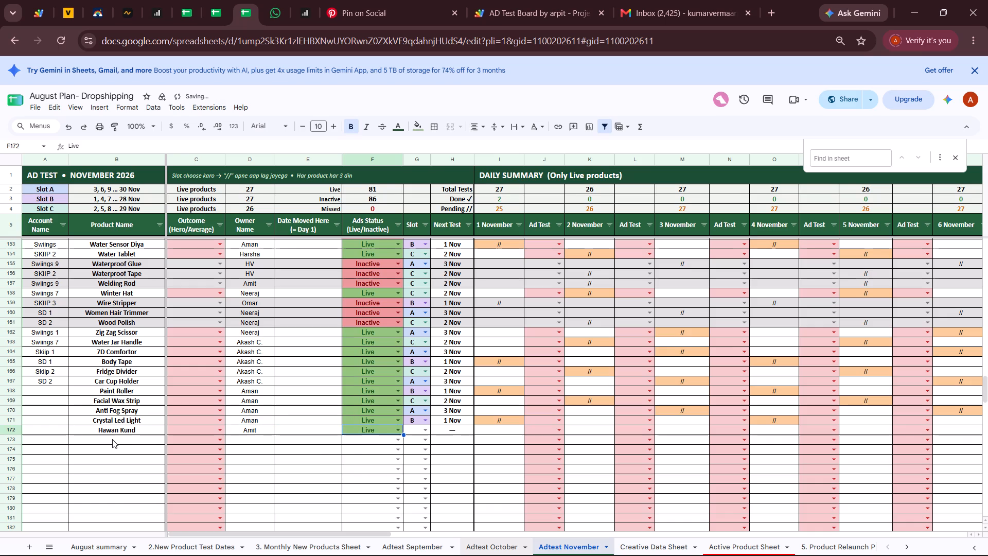
Enter Mantra Box as the product name in row 173, below Hawan Kund.
double_click(112, 440)
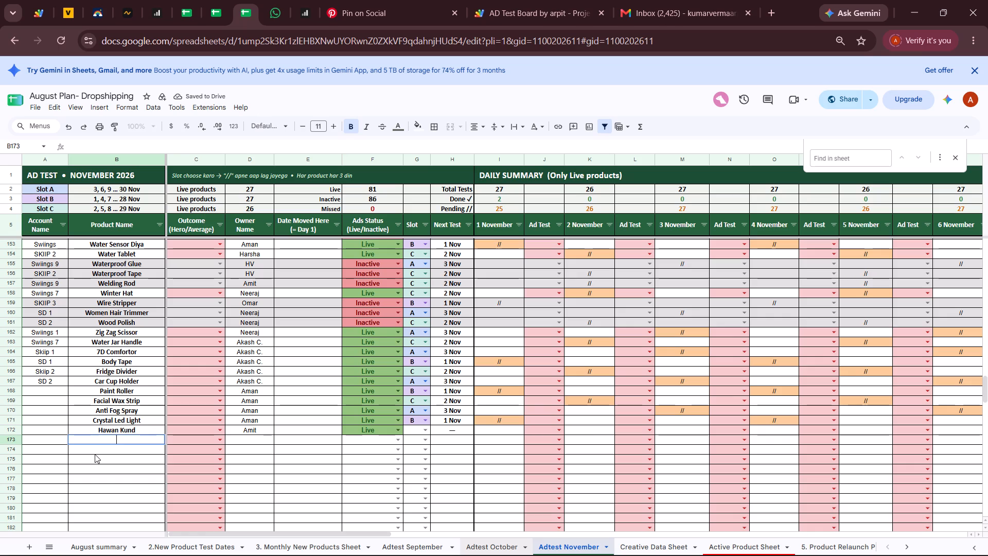
type("Mantra Box")
left_click(252, 443)
left_click(253, 440)
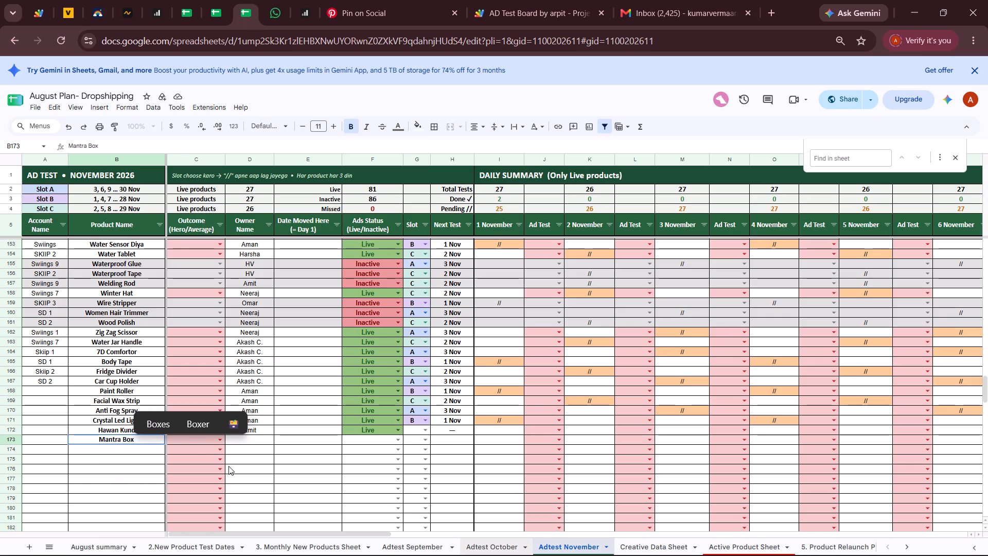
left_click(228, 466)
double_click(254, 441)
type("Amit")
left_click(97, 444)
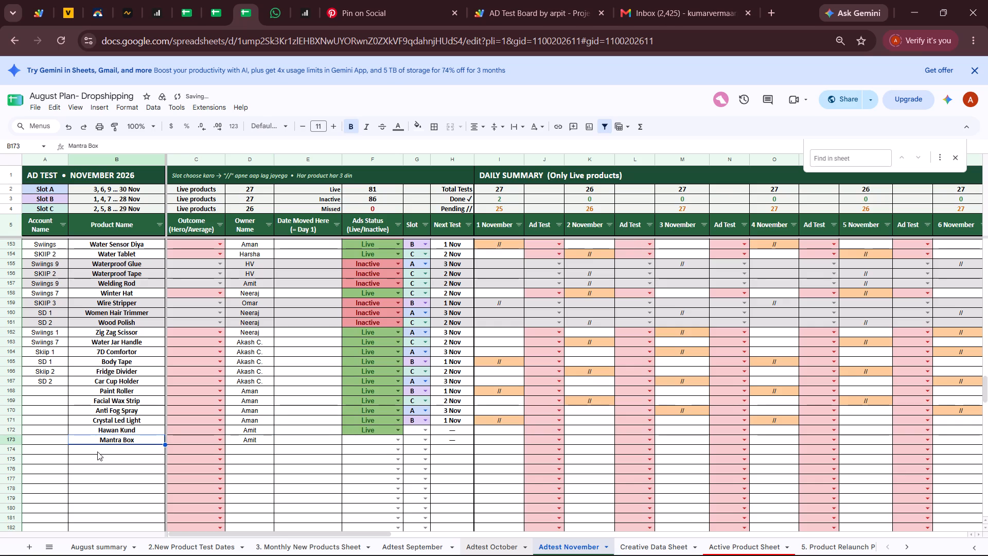
Enter Eyebrow Pen as the product name in row 174, below Mantra Box.
left_click(97, 451)
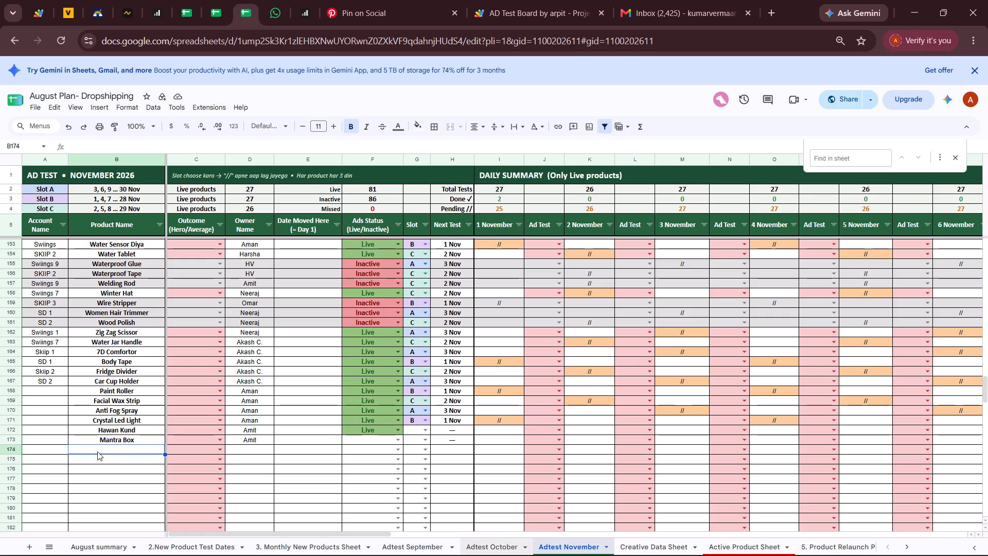
double_click(125, 446)
type("Eye")
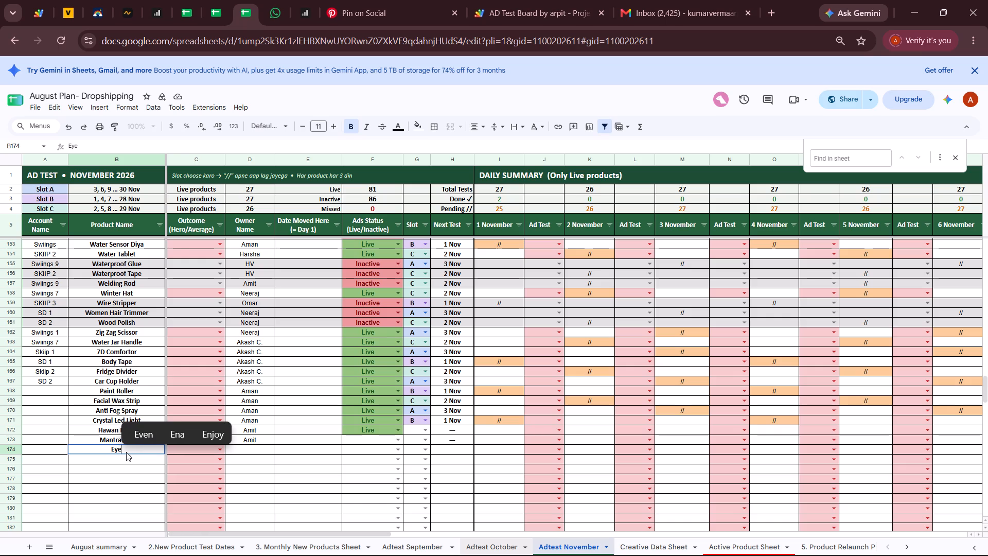
type("brow Pen")
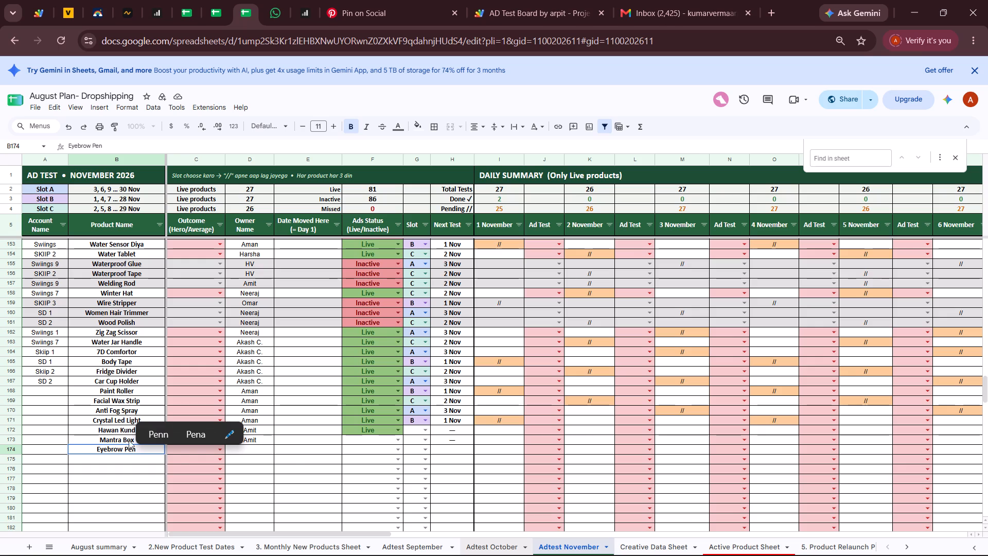
left_click(259, 438)
Enter Foot Callus Remover as the product name in row 175, below Eyebrow Pen.
double_click(108, 457)
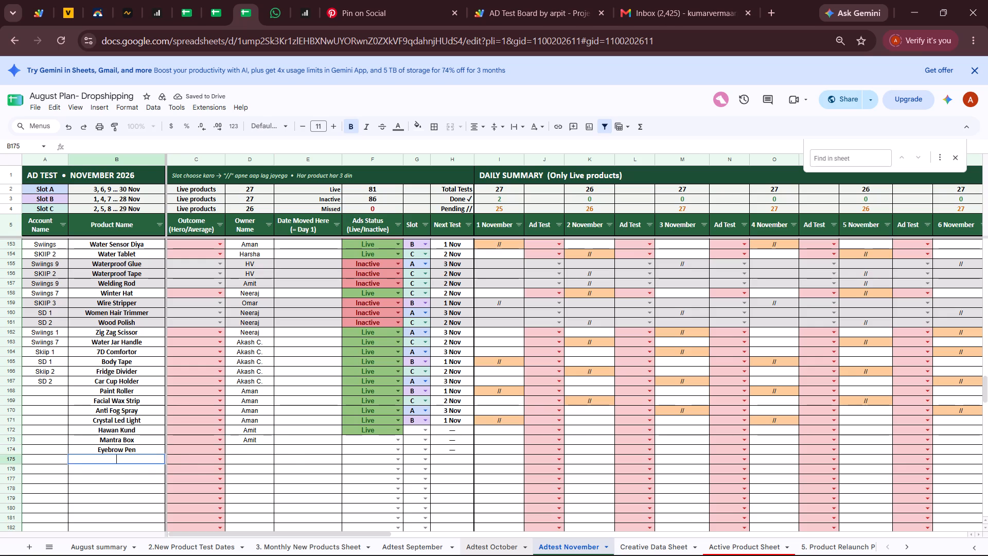
type("Foo")
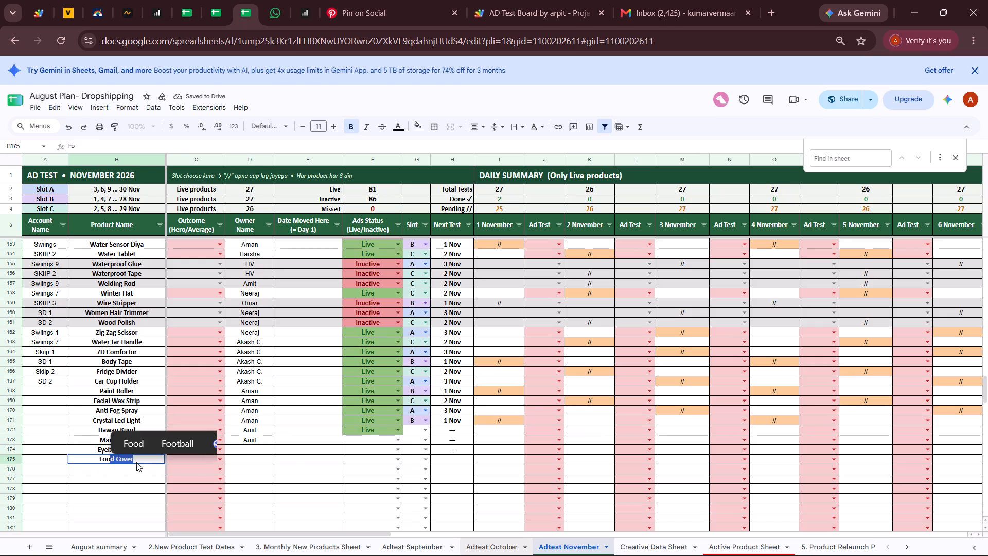
type("t")
key("space")
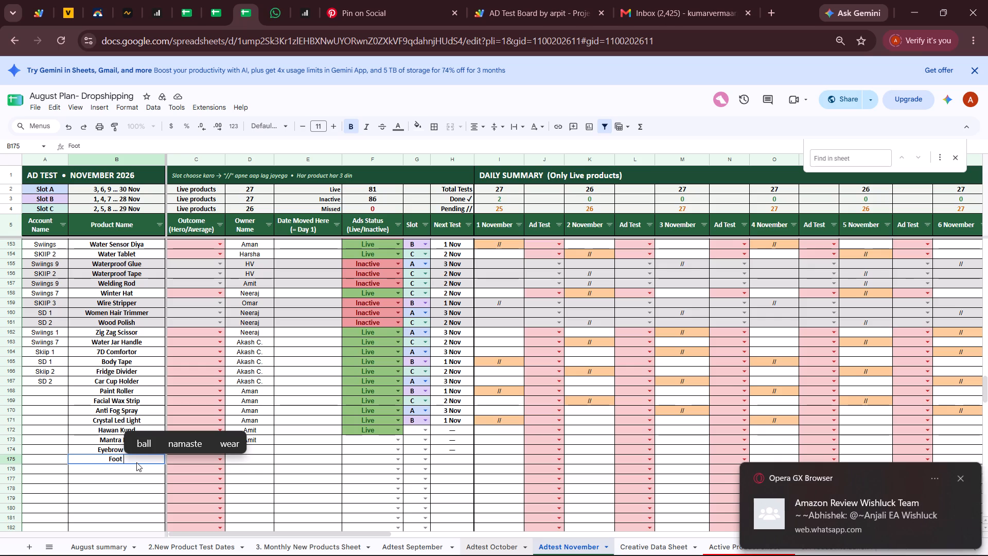
type("call")
key("BackSpace")
key("BackSpace")
key("BackSpace")
key("BackSpace")
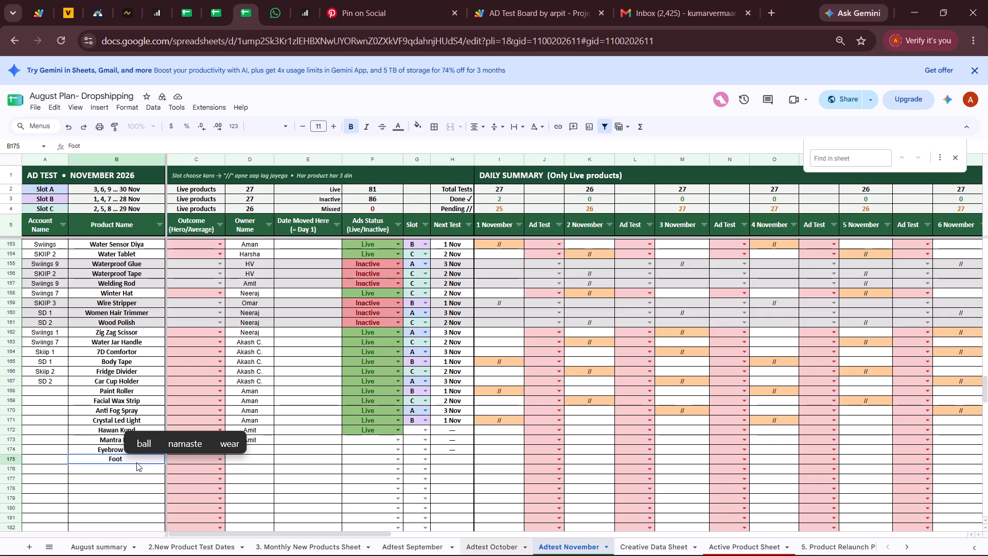
type("Callus Remover")
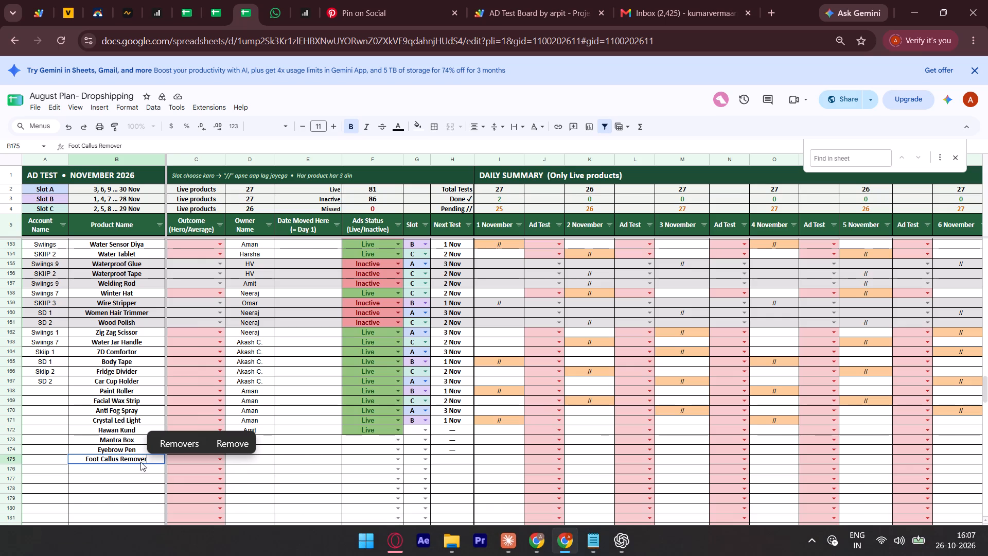
left_click(126, 470)
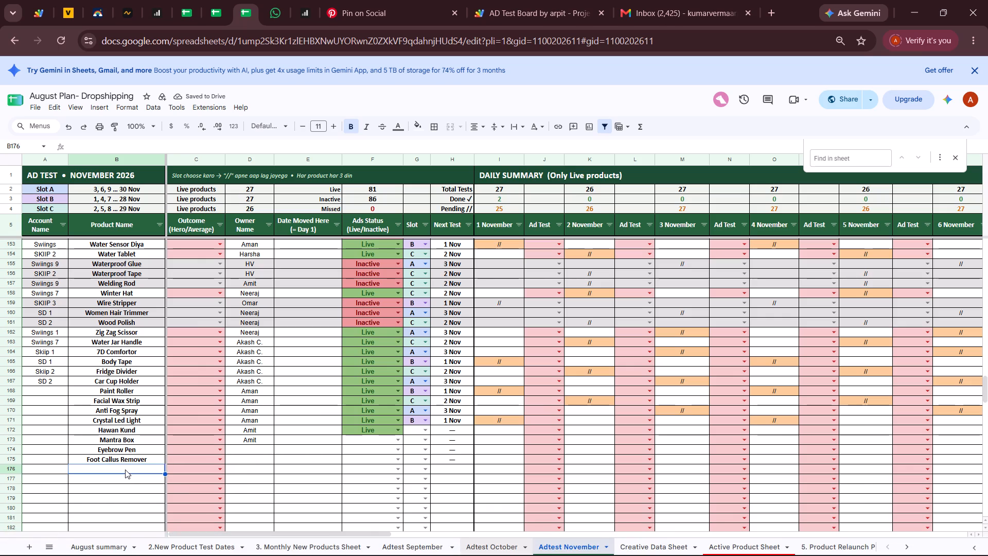
Enter Seat Cover as the product name in row 176, below Foot Callus Remover.
double_click(125, 470)
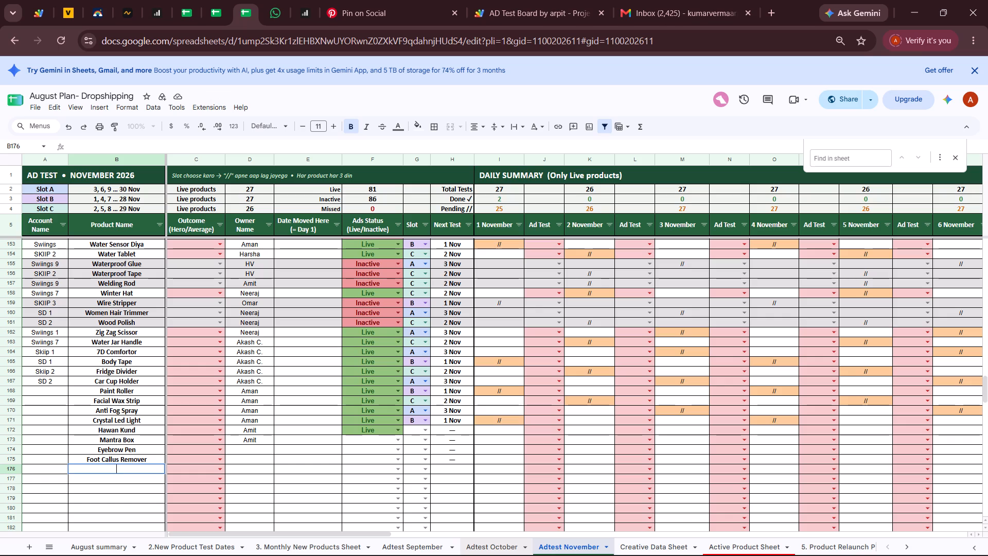
type("Seat Cover")
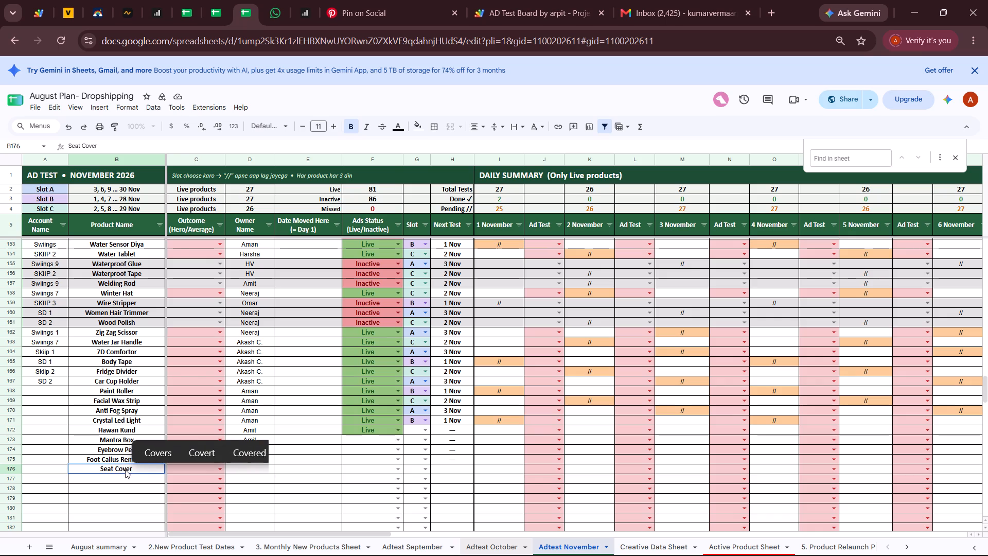
Enter Document Holder as the product name in row 177, below Seat Cover.
triple_click(117, 476)
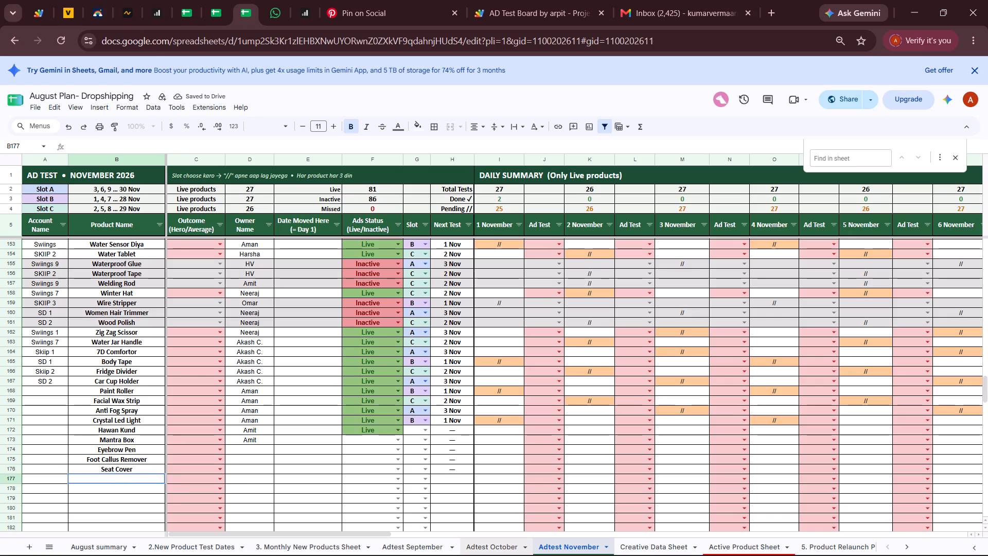
type("Document")
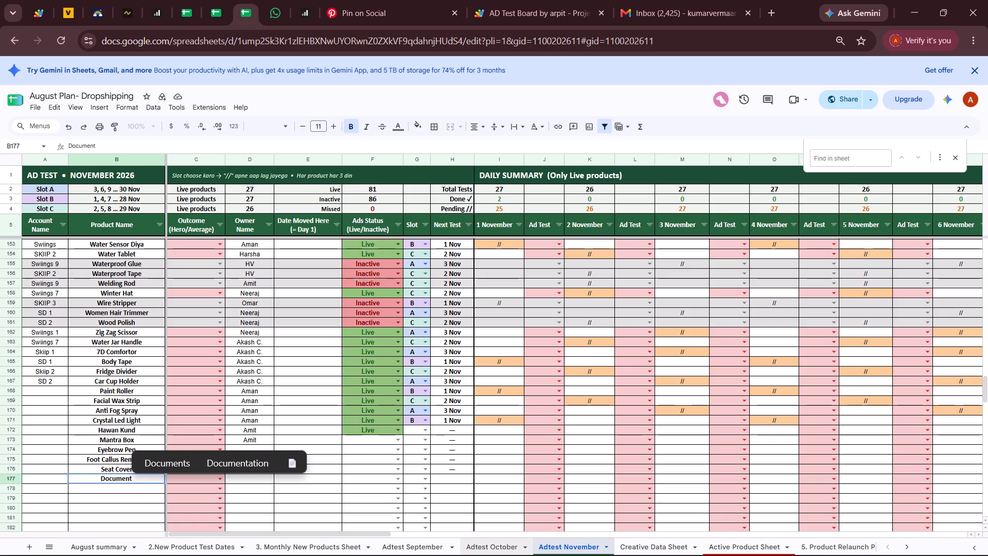
key("space")
type("Hil")
key("BackSpace")
key("BackSpace")
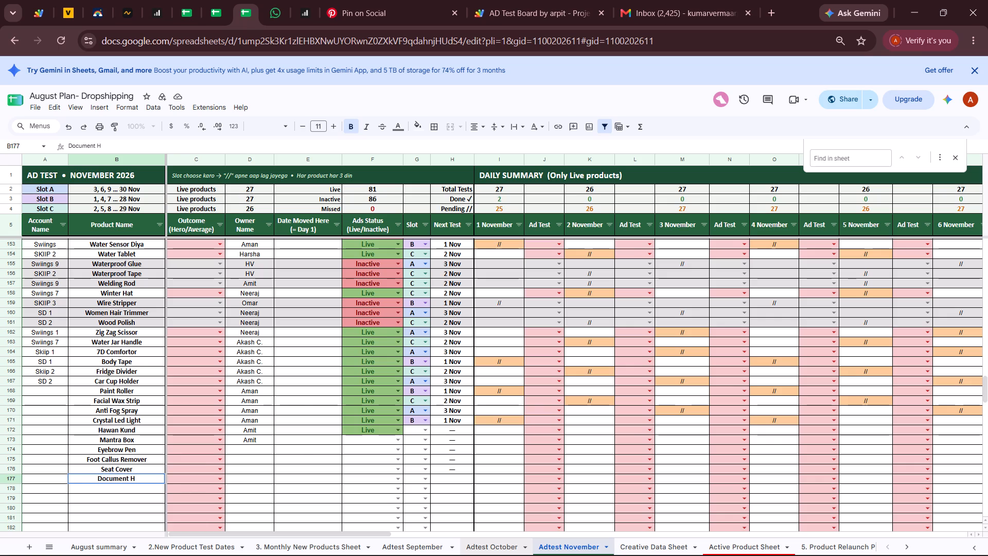
type("older")
key("Return")
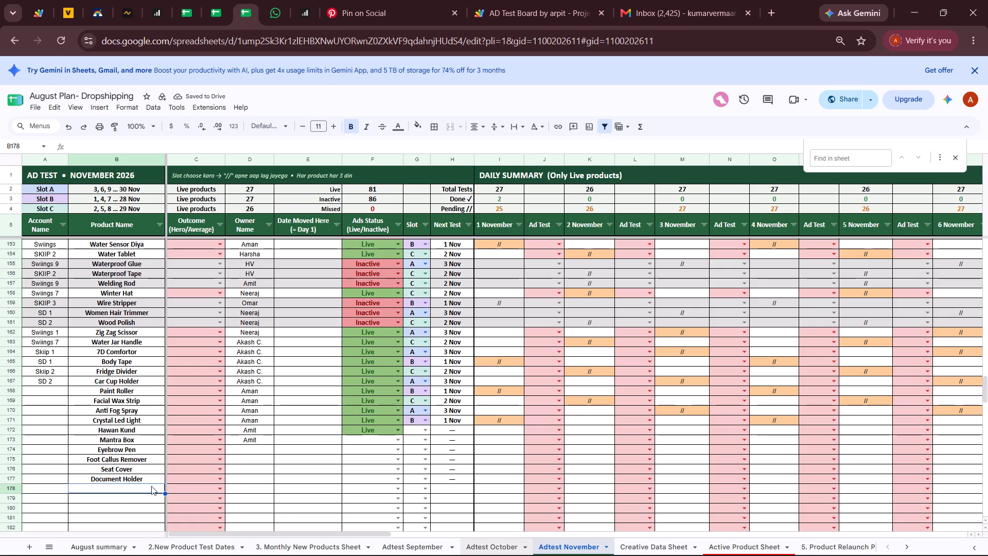
Enter Rose wicks as the product name in row 178, below Document Holder.
double_click(131, 487)
type("Ros")
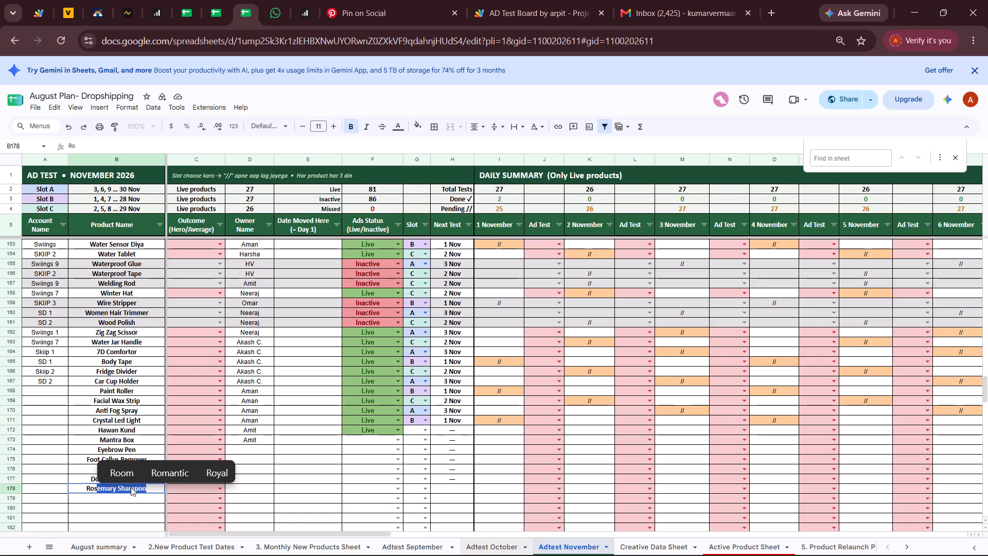
key("e")
key("space")
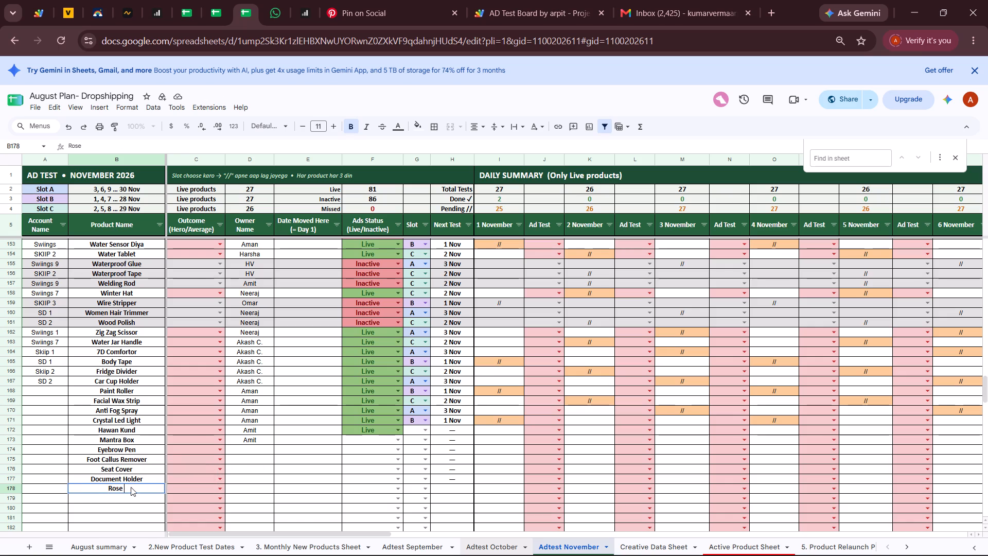
type("w")
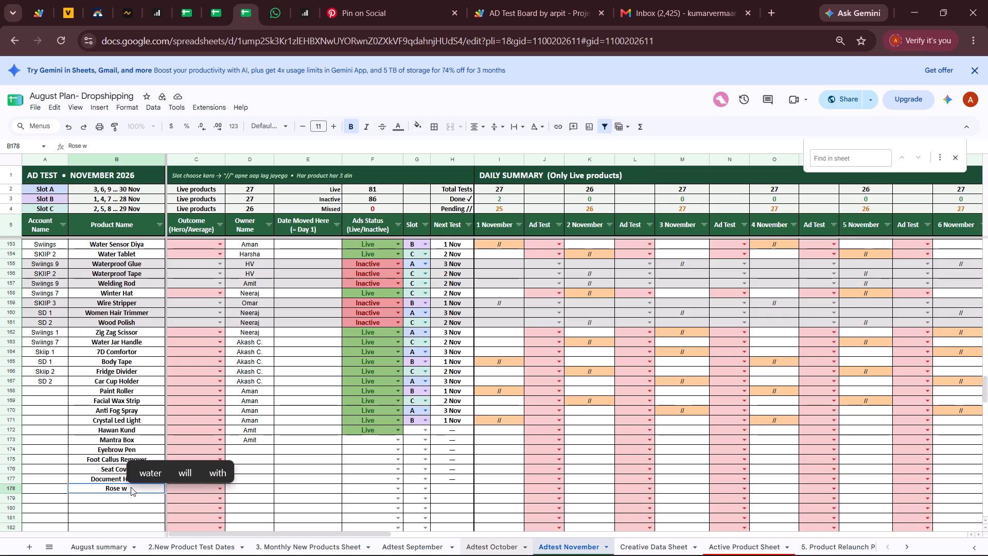
key("i")
type("cks")
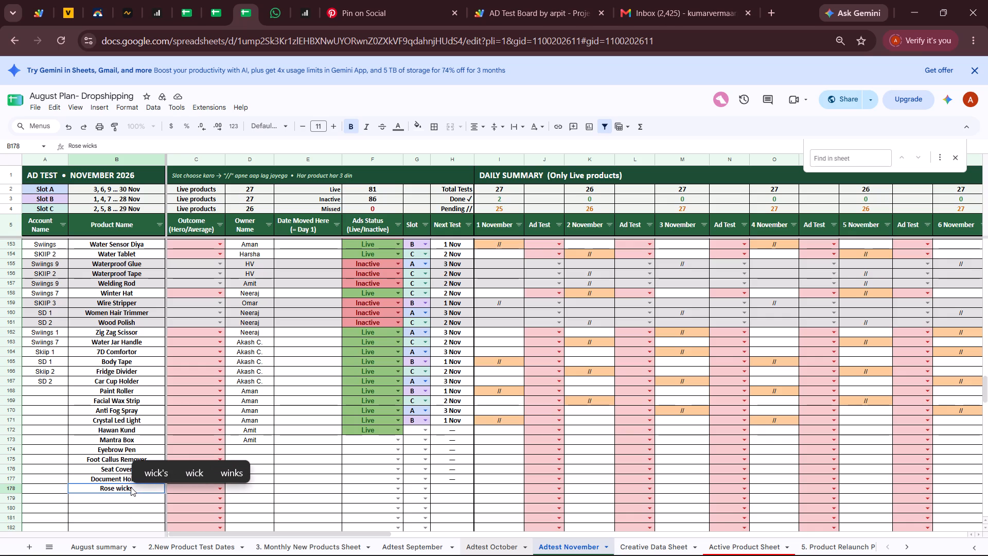
left_click(128, 512)
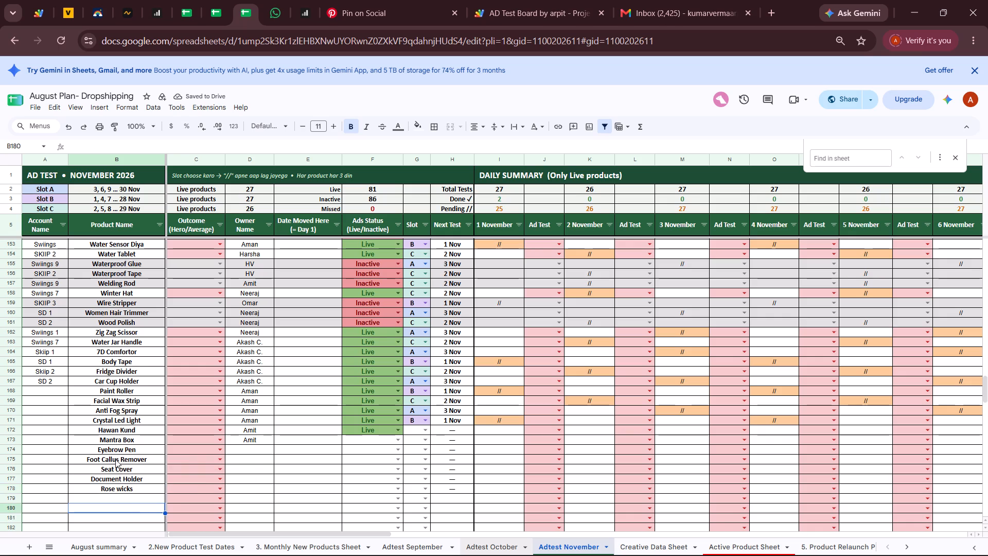
Enter Gloves as the product name in row 179, below Rose wicks.
double_click(133, 500)
type("Glo")
type("ves")
left_click(144, 421)
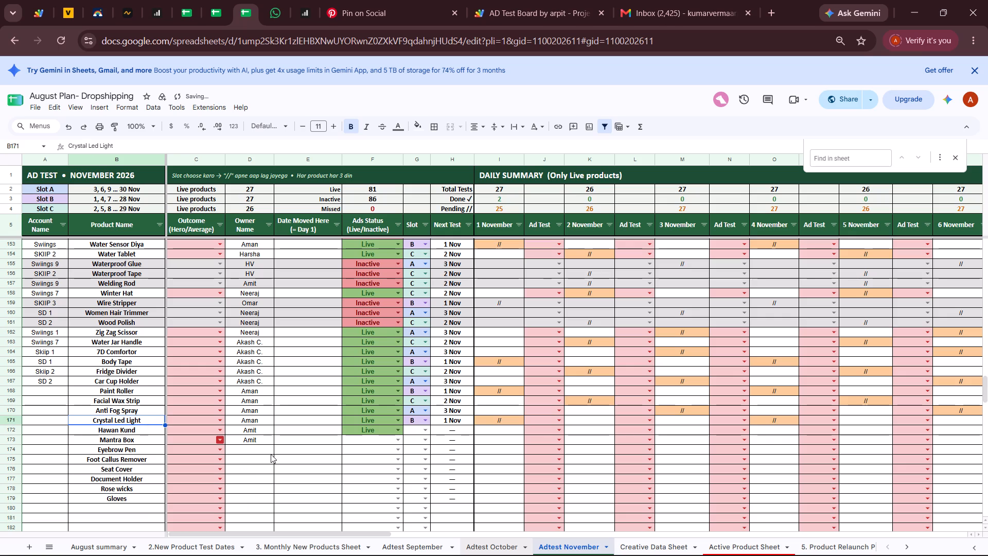
Fill the owner name Amit down from Mantra Box through Gloves, rows 174 to 179.
left_click(266, 443)
left_click_drag(274, 444, 272, 488)
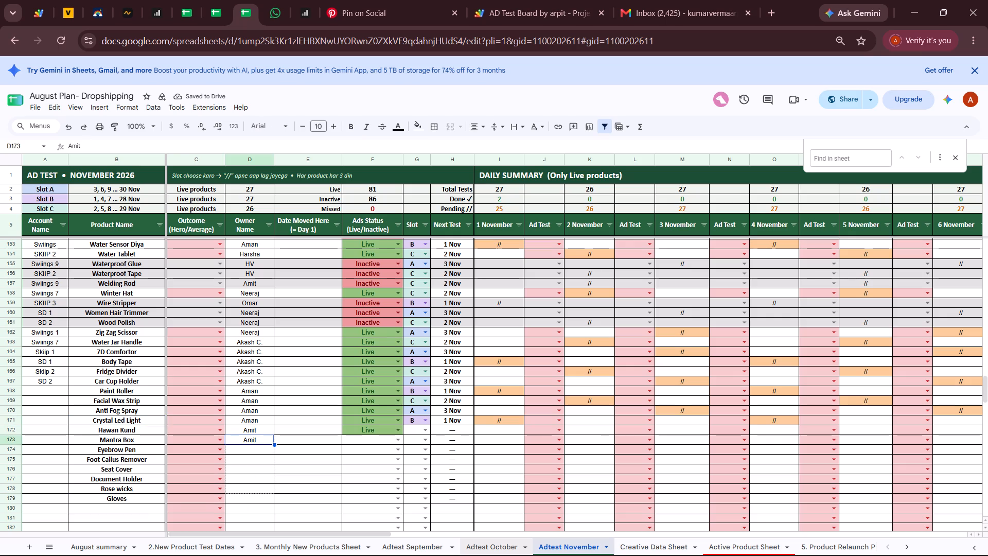
left_click_drag(272, 488, 272, 493)
left_click(308, 482)
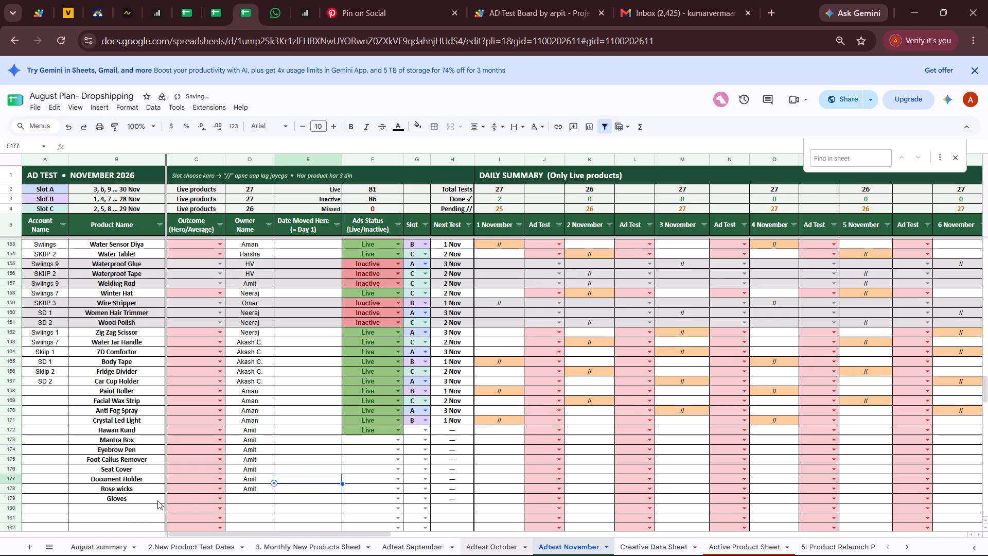
left_click(16, 496)
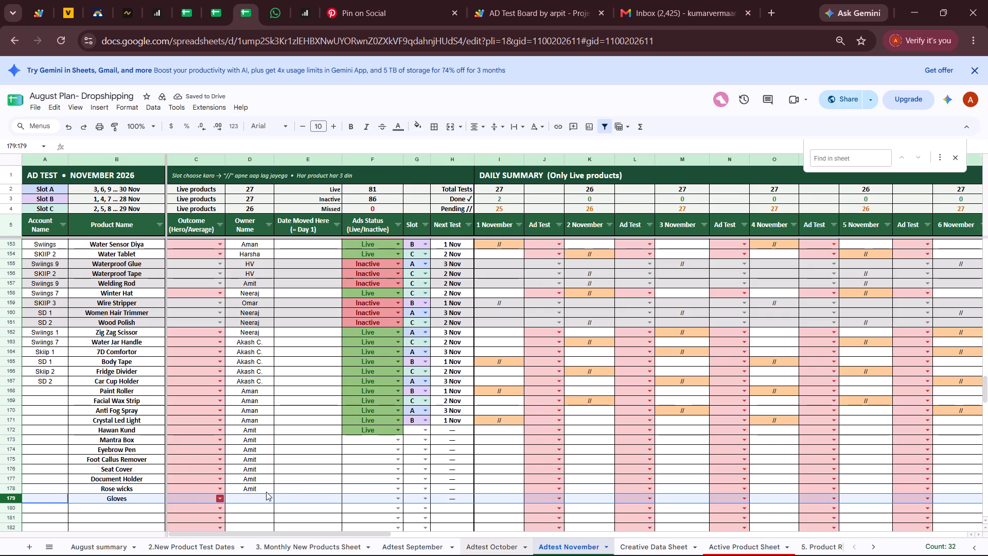
left_click(266, 492)
left_click_drag(275, 495, 275, 502)
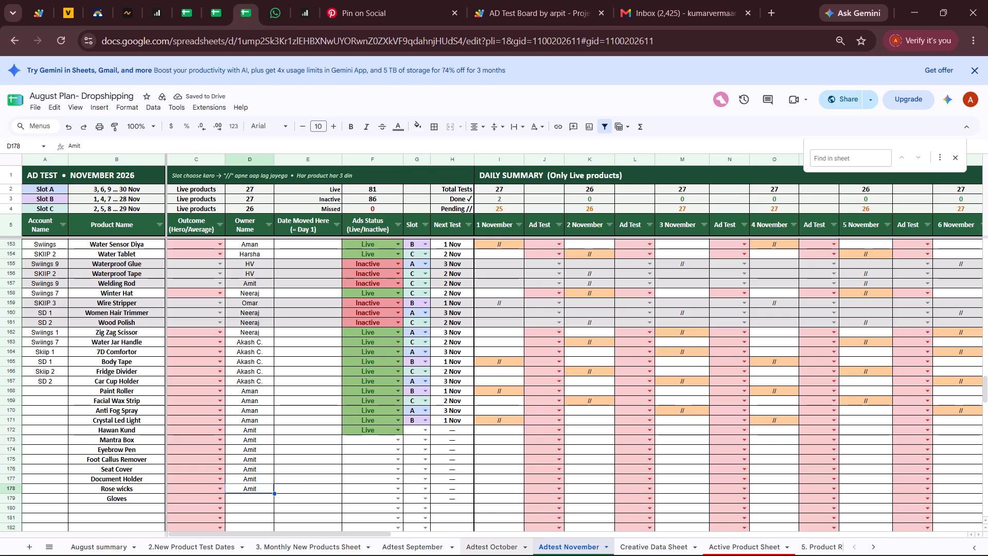
left_click_drag(274, 493, 272, 499)
left_click_drag(272, 499, 272, 503)
left_click(324, 481)
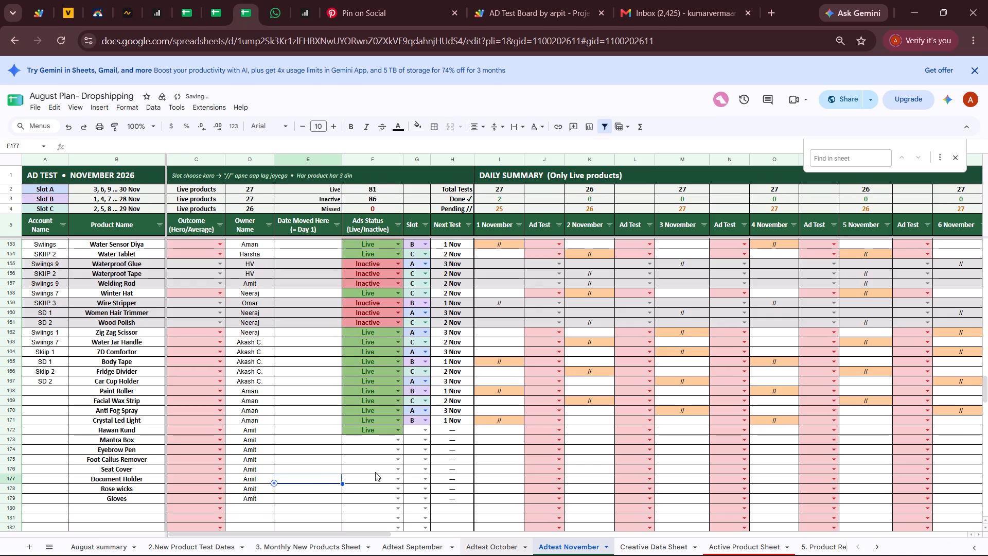
Fill the Live ads status down from Hawan Kund through Gloves, rows 173 to 179.
left_click(380, 431)
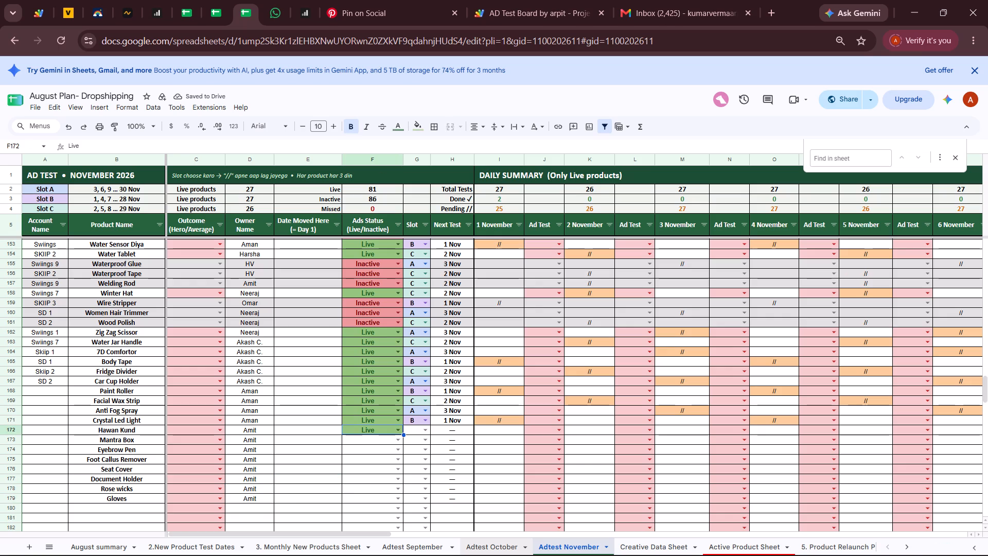
left_click_drag(404, 435, 400, 497)
left_click(318, 473)
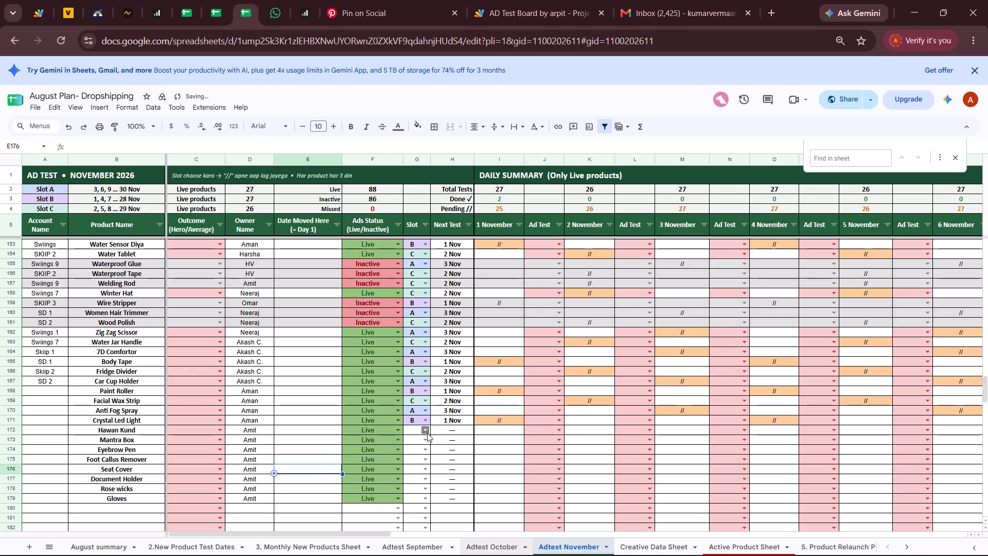
Set the test slots to C for Hawan Kund, A for Mantra Box, B for Eyebrow Pen and C for Foot Callus Remover.
left_click(427, 433)
left_click(412, 465)
left_click(425, 442)
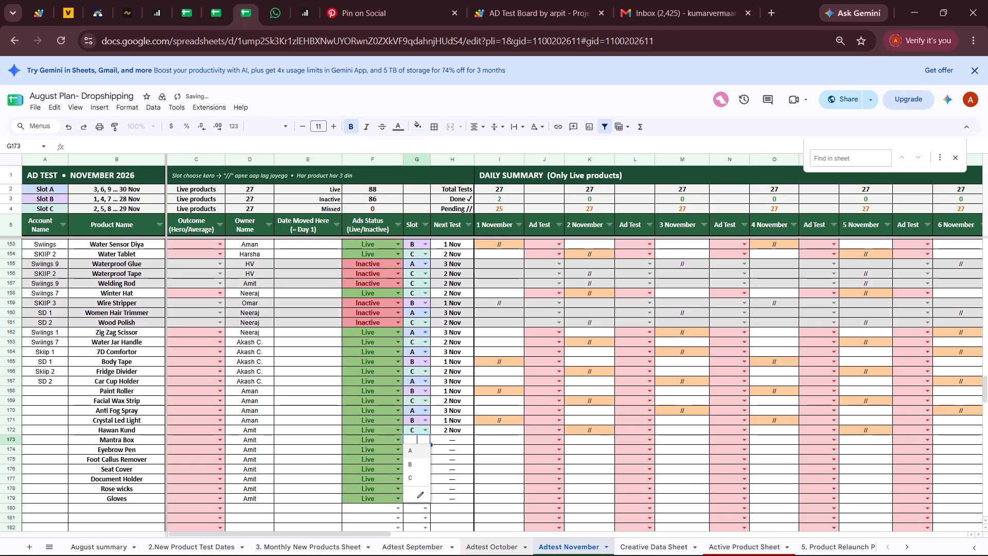
left_click(419, 455)
left_click(425, 452)
left_click(417, 467)
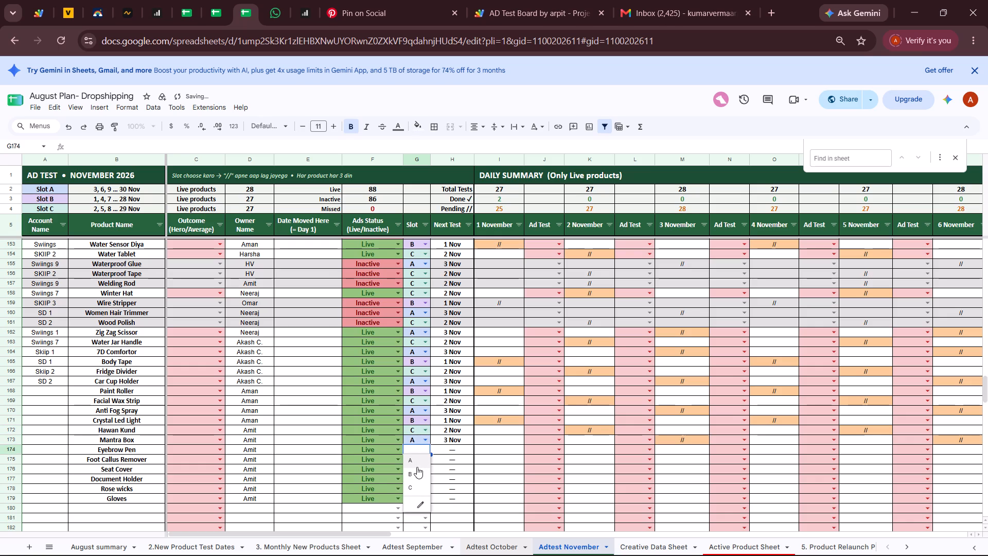
left_click(427, 451)
left_click(416, 472)
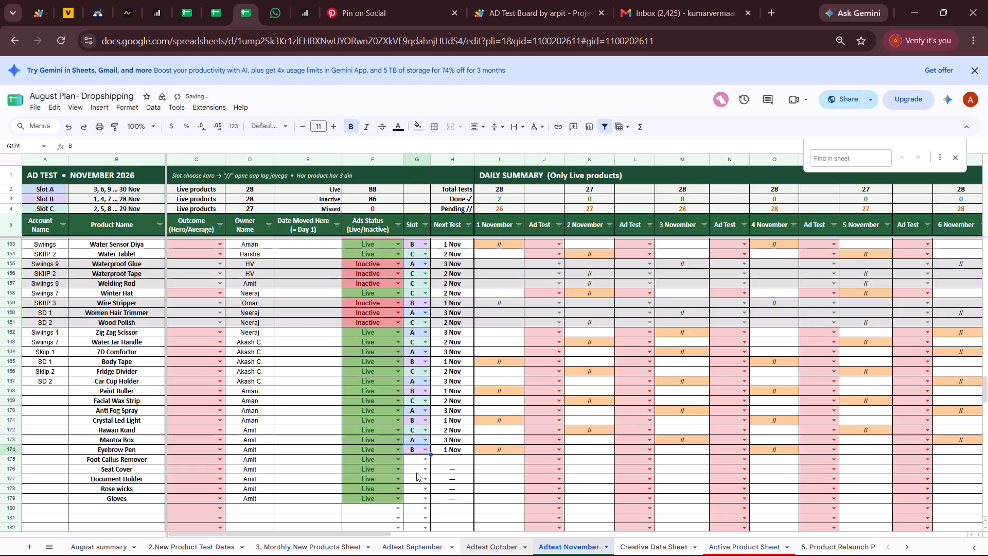
left_click(425, 460)
left_click(415, 492)
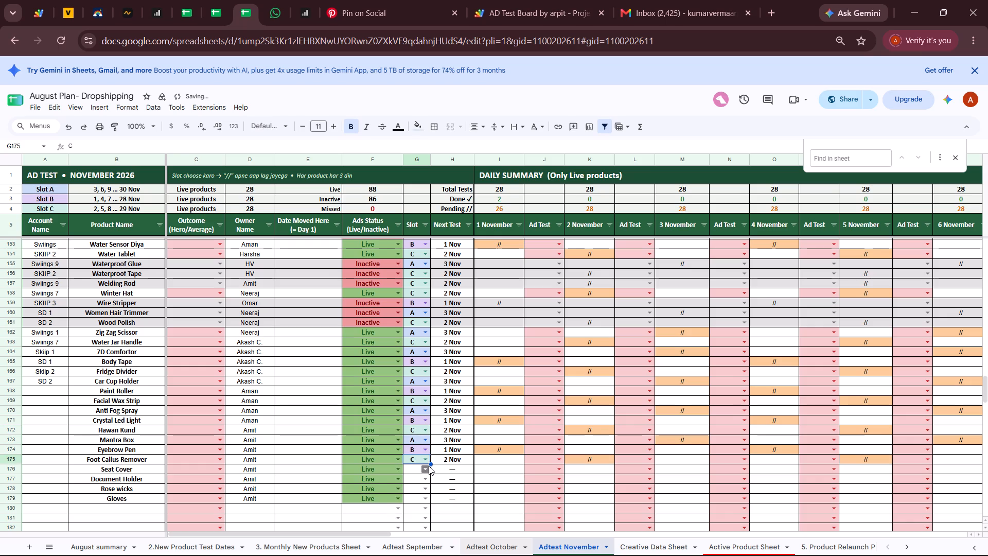
Set the test slots to A for Seat Cover, B for Document Holder, C for Rose wicks and A for Gloves.
left_click(426, 471)
left_click(425, 432)
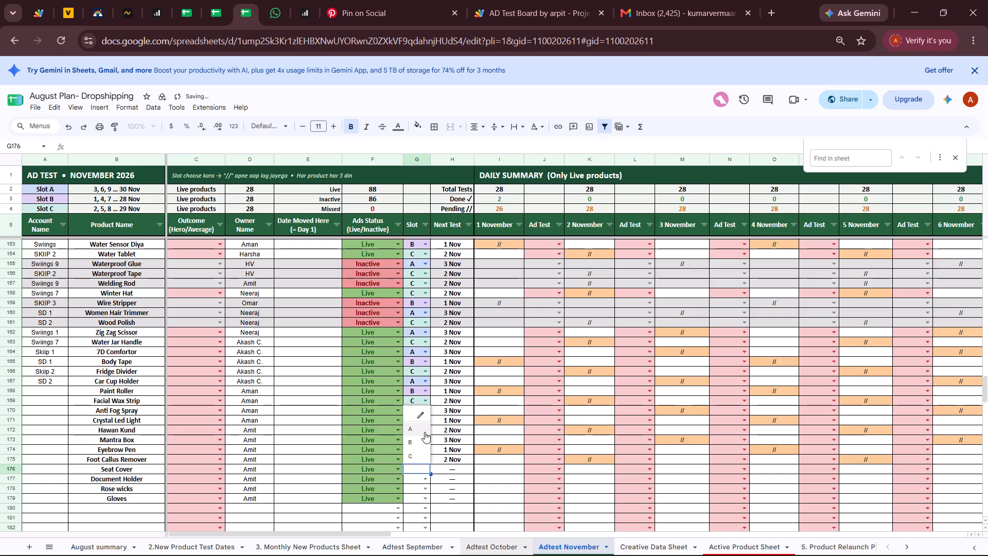
left_click(425, 481)
left_click(425, 455)
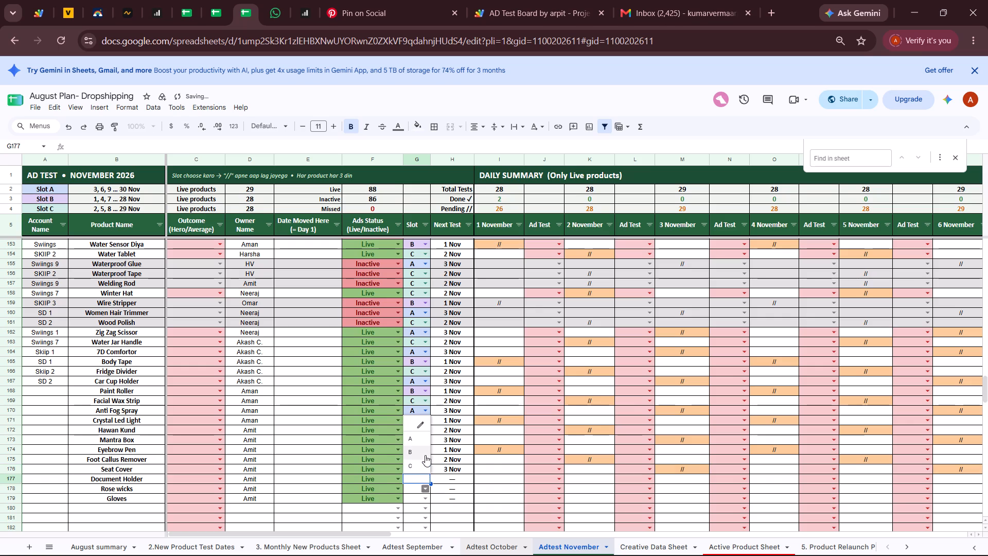
left_click(427, 489)
left_click(420, 477)
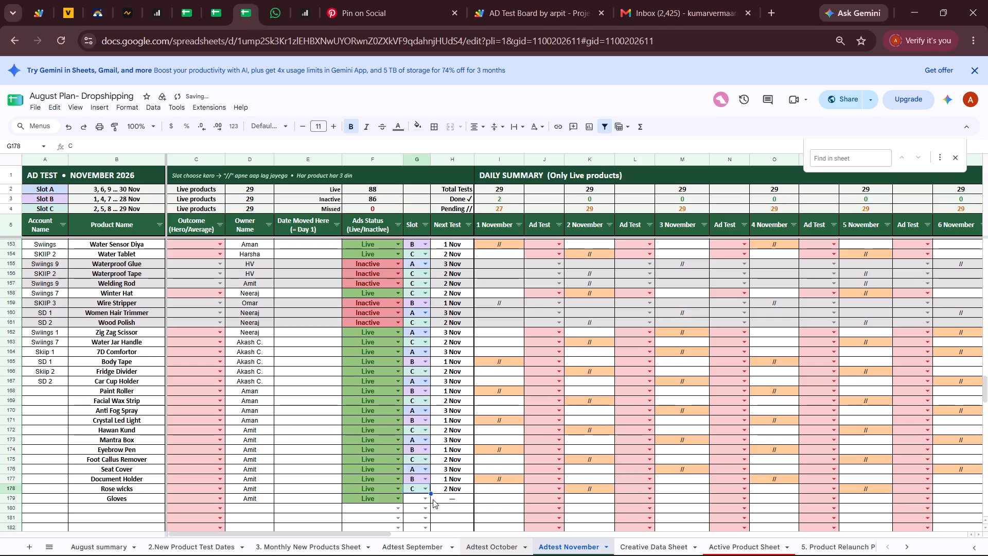
left_click(425, 497)
left_click(423, 460)
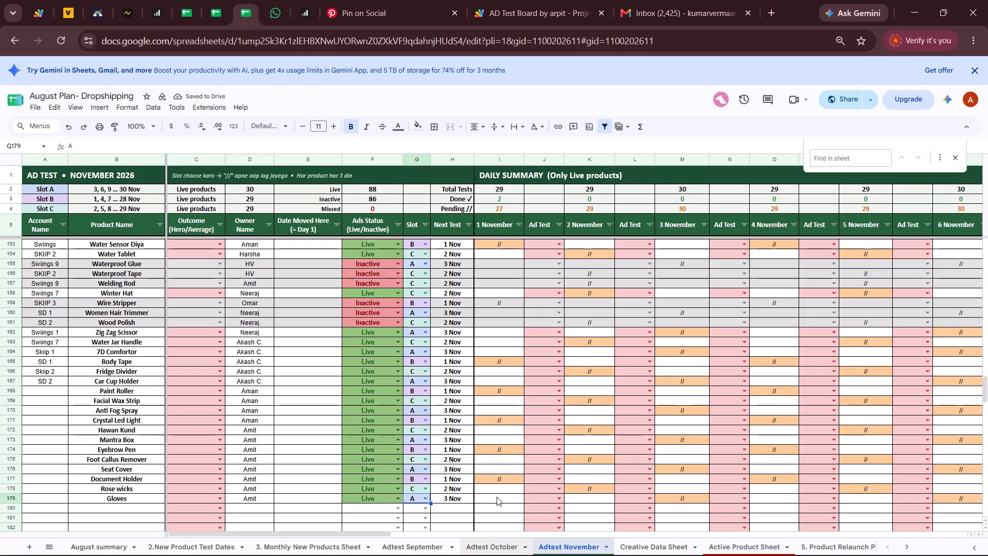
Examine the daily ad test schedule of the newly added products across the November date columns.
left_click(497, 497)
scroll(623, 412, "down", 3)
scroll(623, 412, "up", 3)
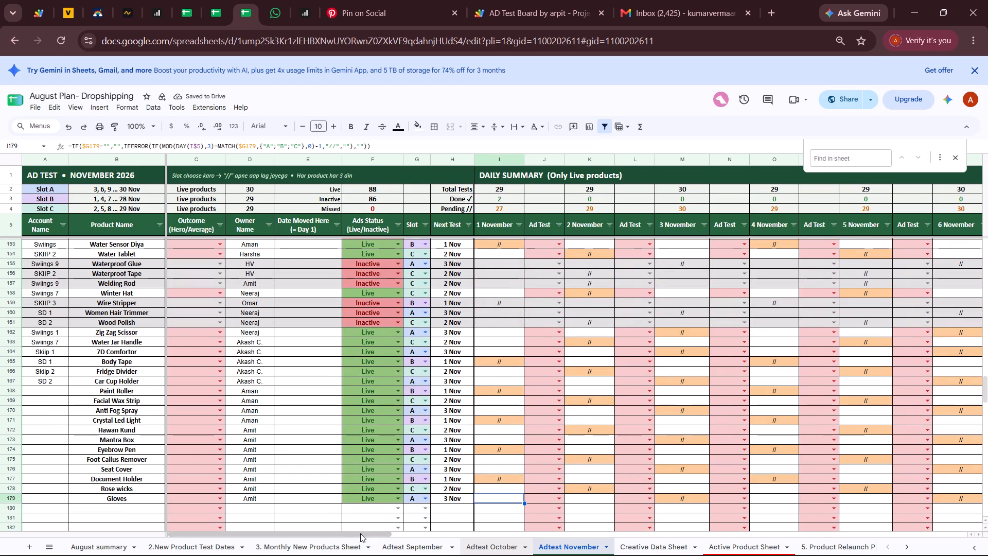
left_click_drag(361, 535, 811, 498)
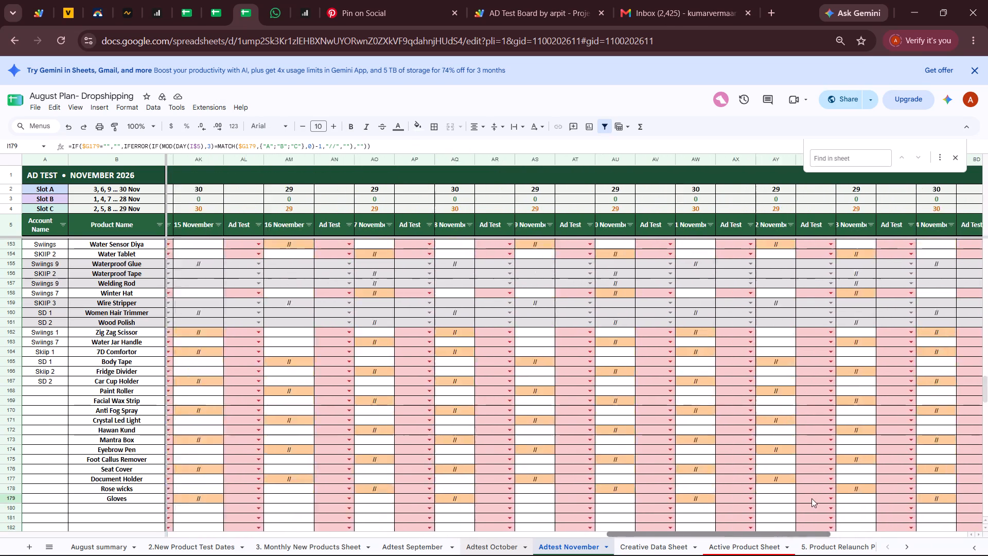
left_click_drag(811, 498, 326, 524)
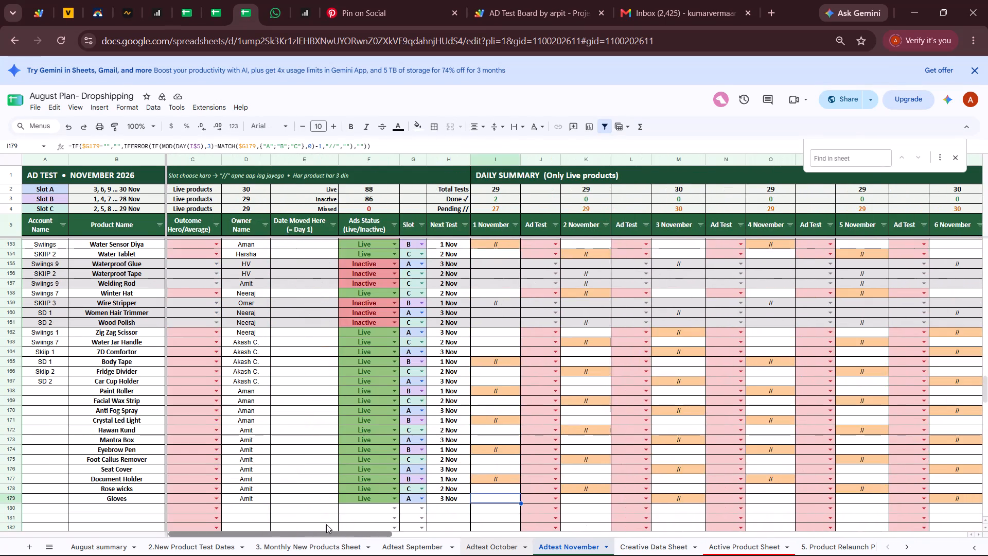
left_click_drag(326, 524, 300, 526)
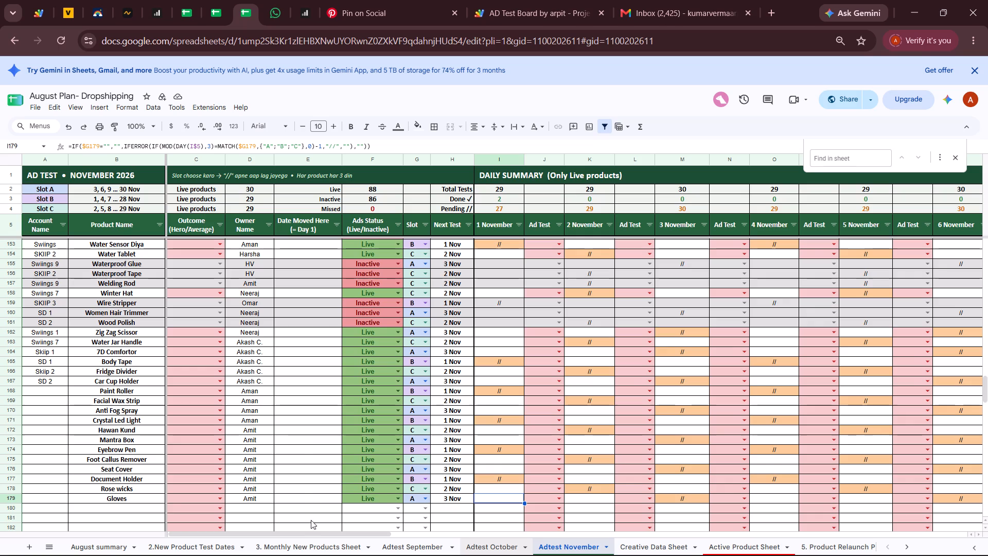
left_click_drag(330, 534, 839, 526)
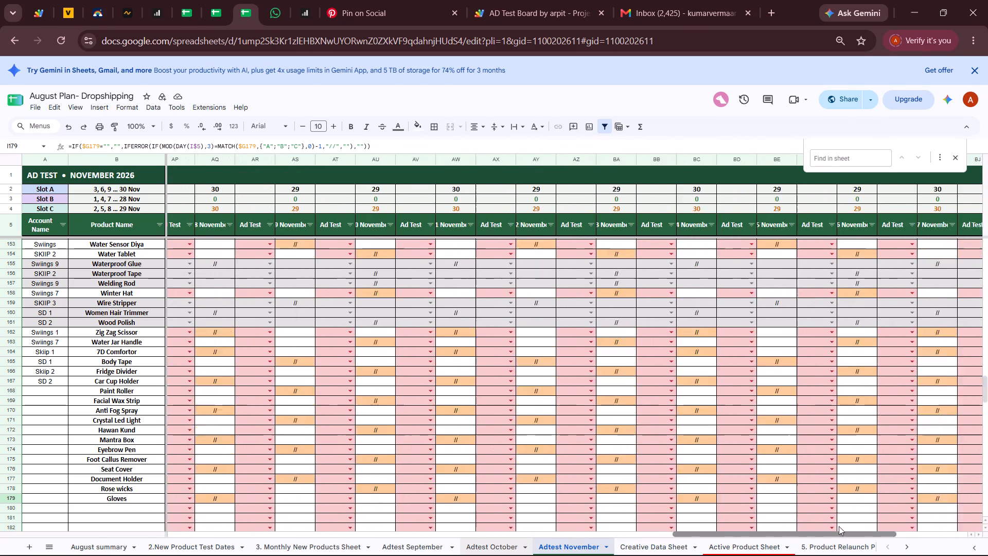
left_click_drag(839, 526, 268, 532)
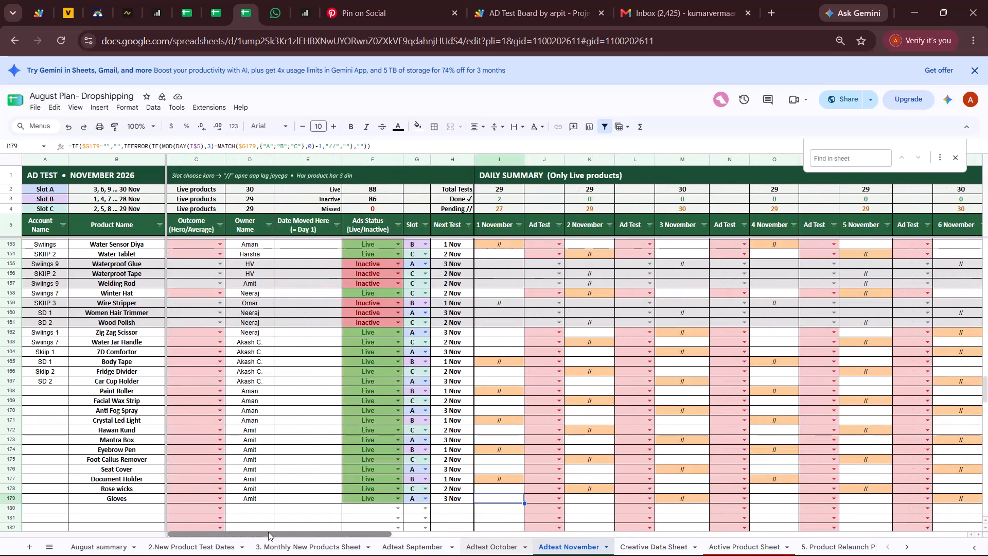
left_click_drag(268, 532, 560, 542)
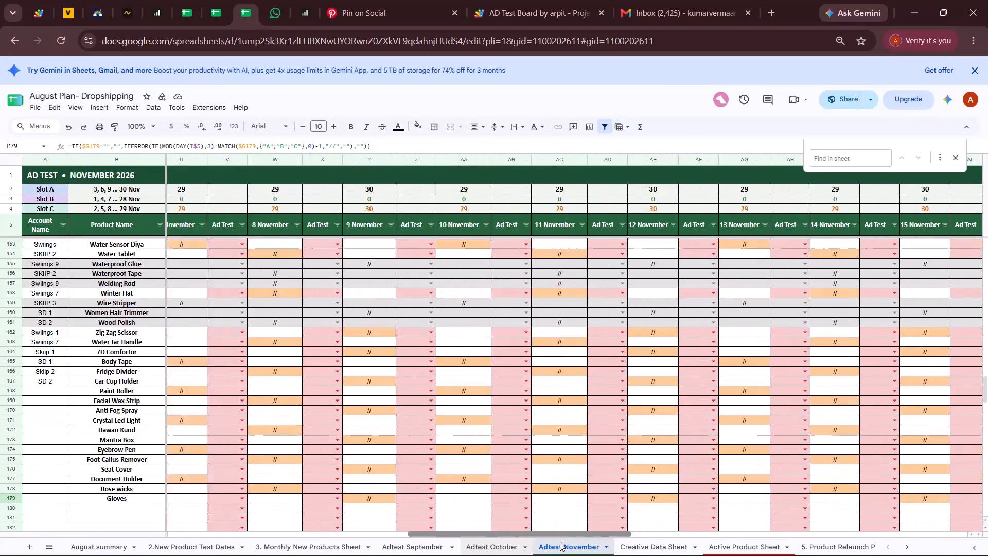
Review the whole Adtest November product list, from the first product to the rows below Gloves, for ads status, slot and next test.
left_click_drag(560, 542, 329, 548)
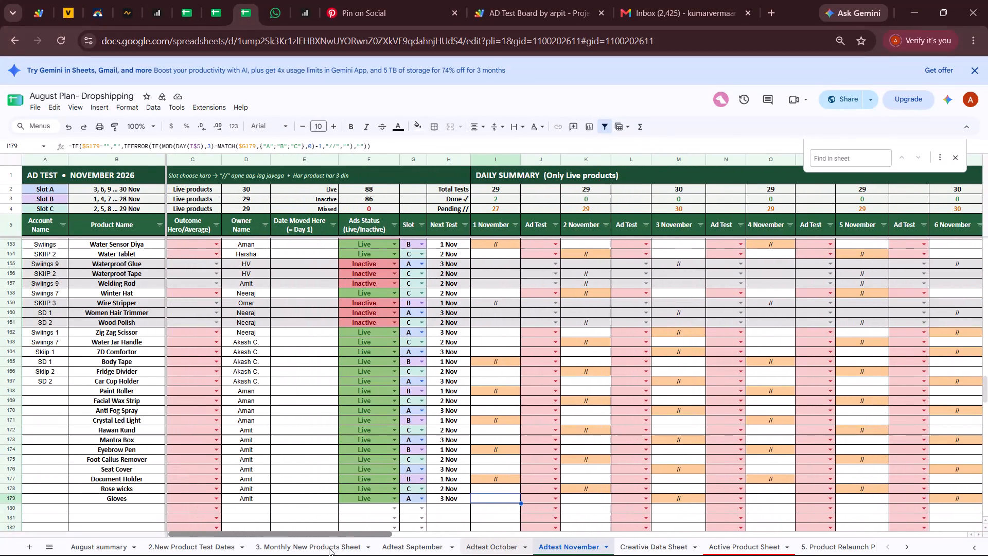
left_click_drag(329, 548, 325, 549)
scroll(463, 457, "up", 12)
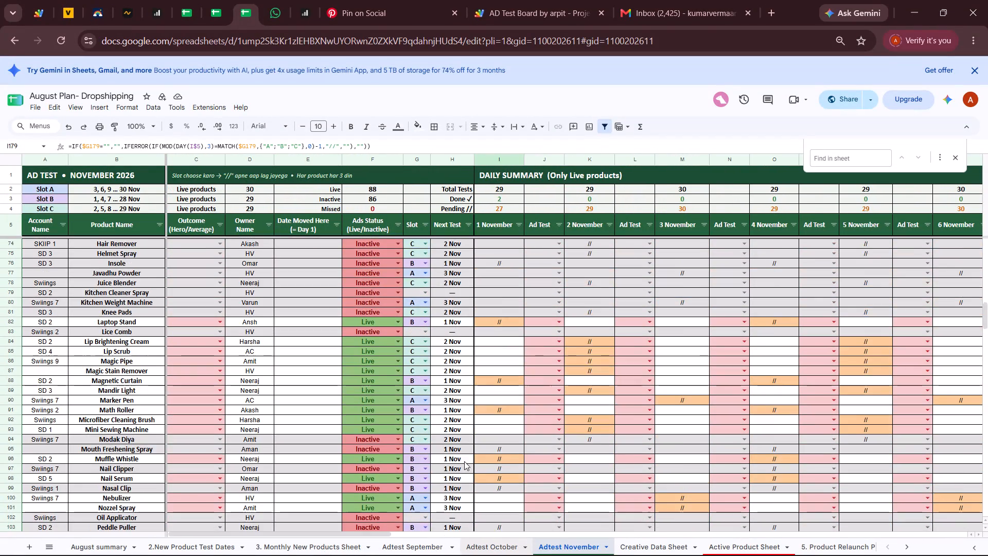
scroll(465, 465, "up", 17)
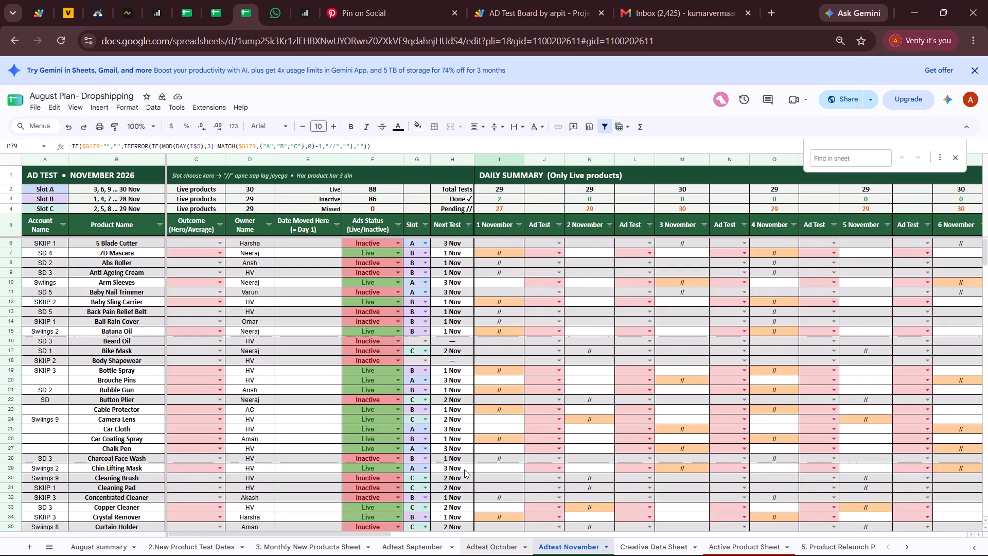
scroll(464, 470, "up", 2)
scroll(464, 470, "down", 3)
scroll(464, 470, "up", 7)
scroll(464, 470, "down", 7)
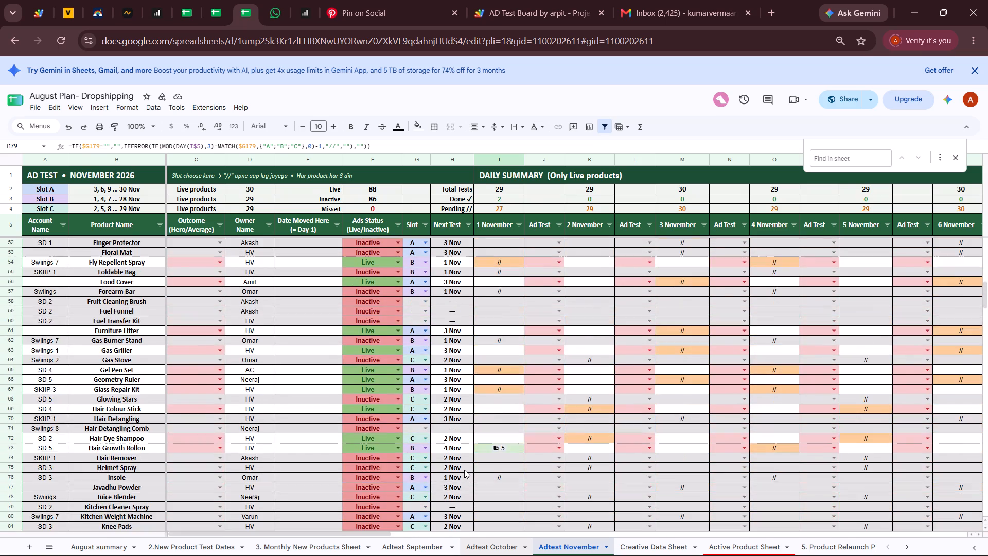
scroll(464, 470, "down", 20)
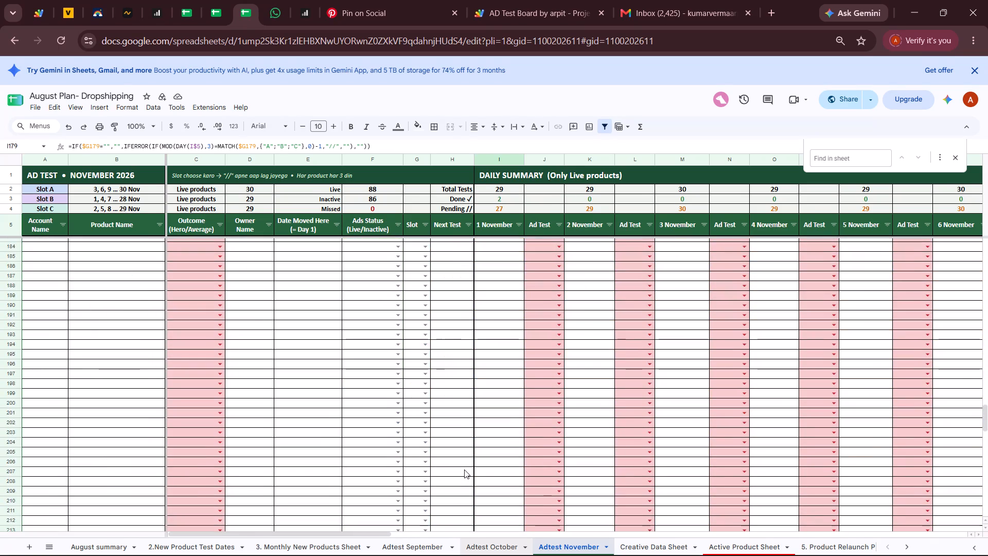
scroll(464, 470, "up", 6)
scroll(464, 470, "down", 2)
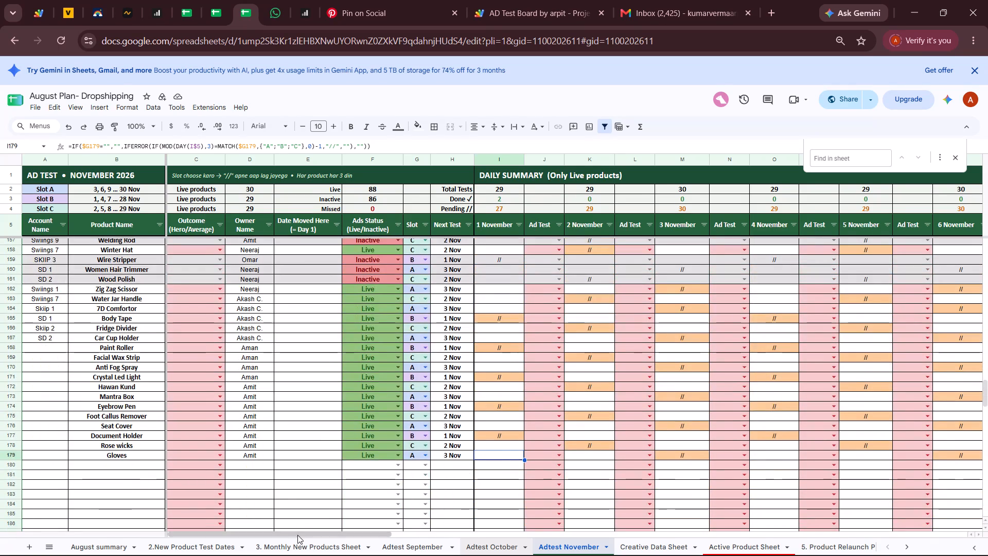
Examine the new products' test markers across the late November dates, and compare the early November schedule with the older product rows.
left_click_drag(298, 536, 816, 537)
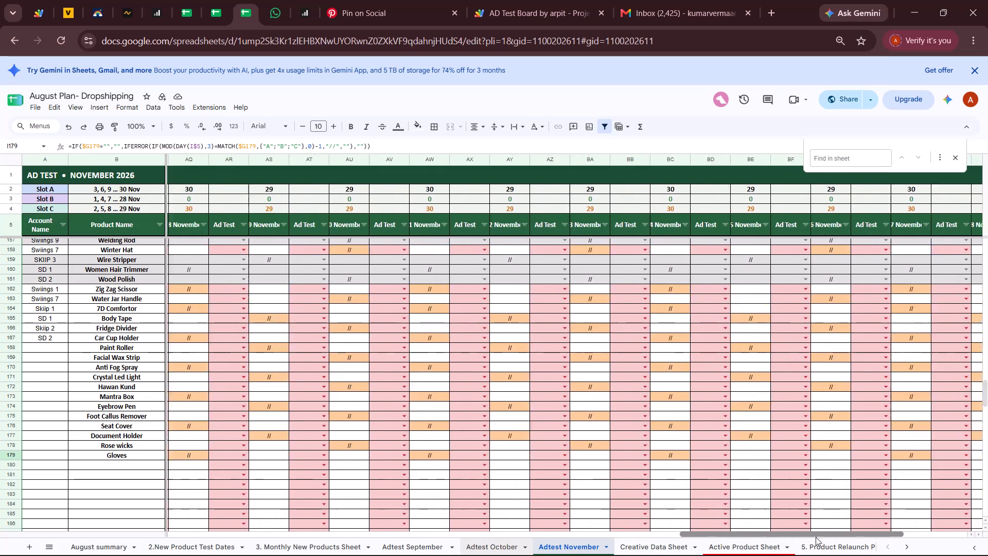
left_click_drag(816, 537, 328, 555)
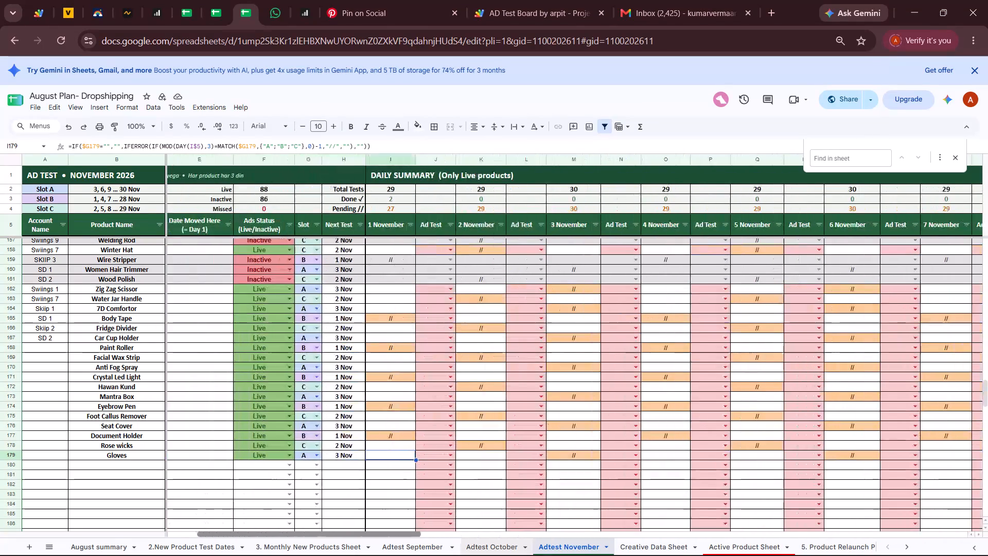
left_click_drag(328, 555, 326, 555)
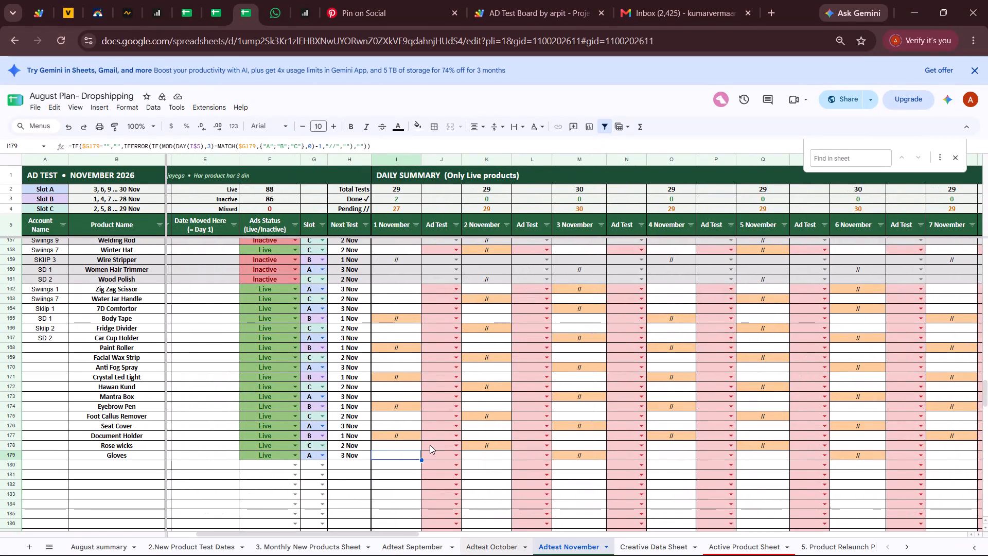
scroll(198, 407, "up", 4)
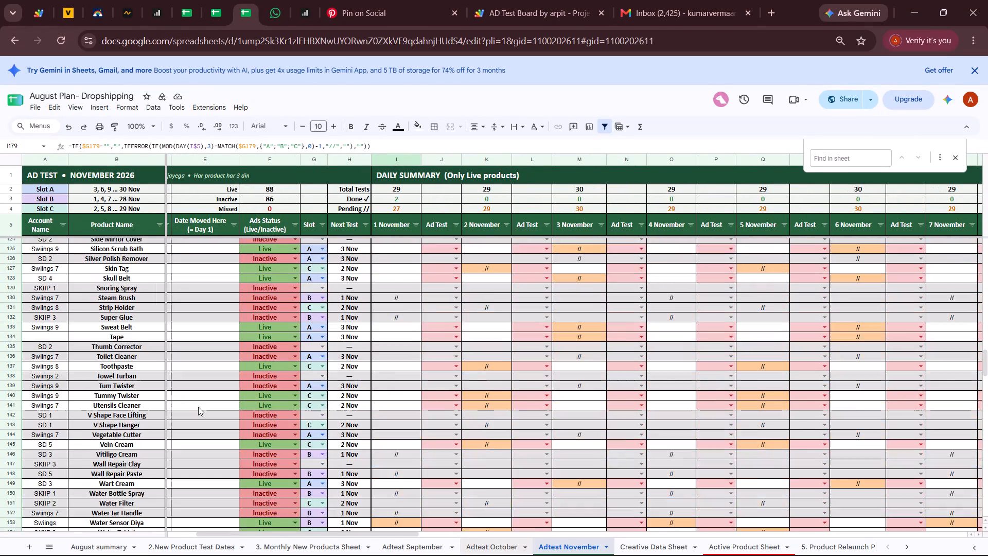
scroll(198, 407, "up", 14)
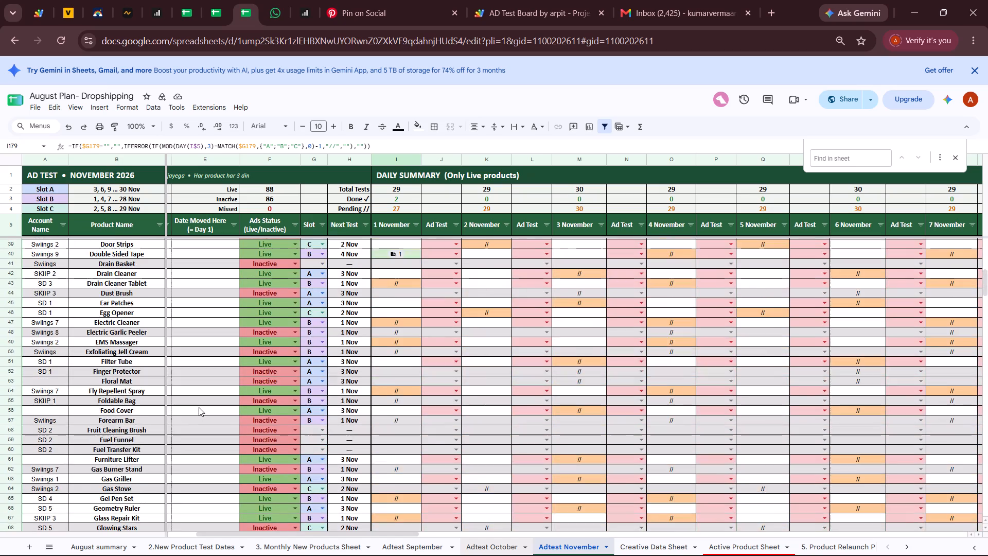
scroll(199, 407, "up", 3)
scroll(199, 407, "down", 13)
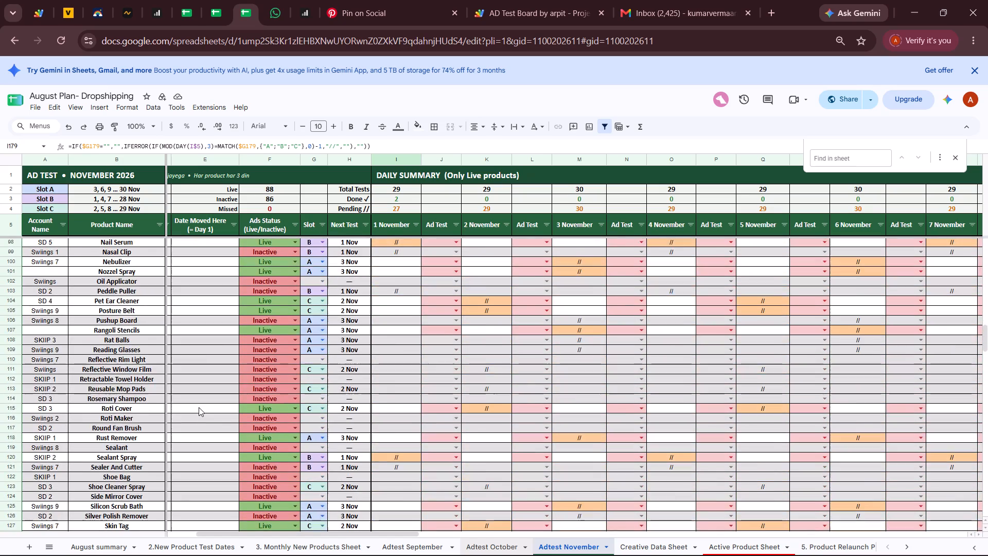
scroll(199, 407, "down", 8)
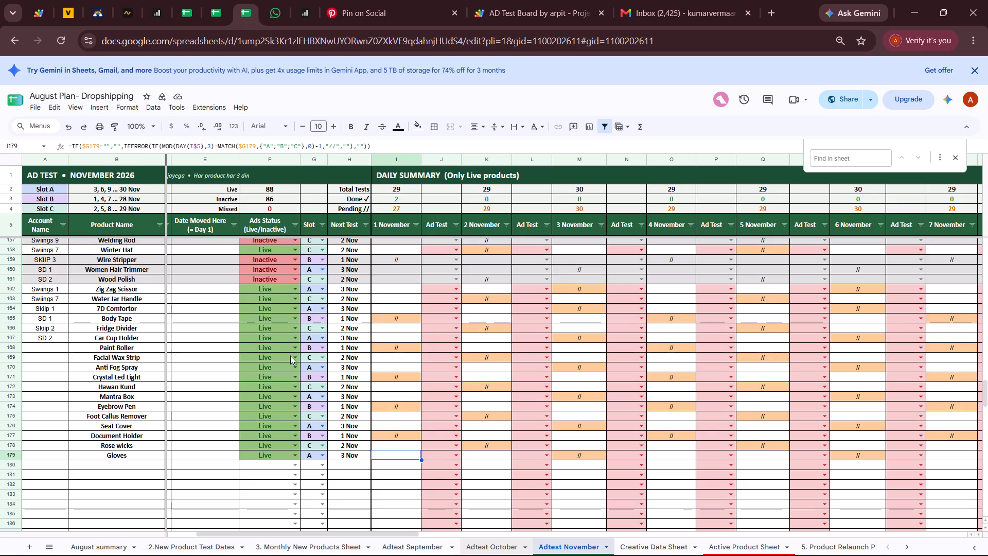
scroll(202, 369, "up", 3)
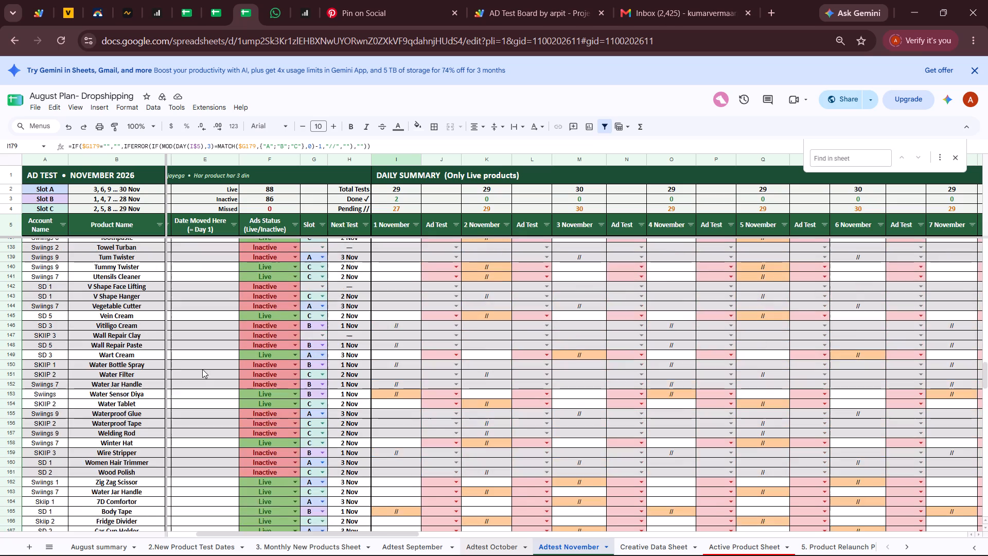
scroll(202, 369, "down", 3)
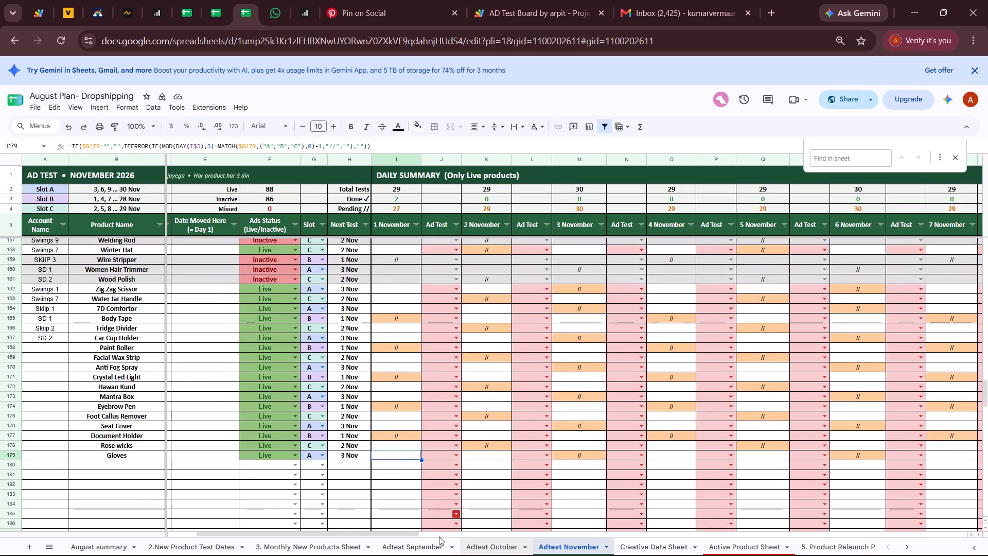
left_click_drag(405, 534, 295, 534)
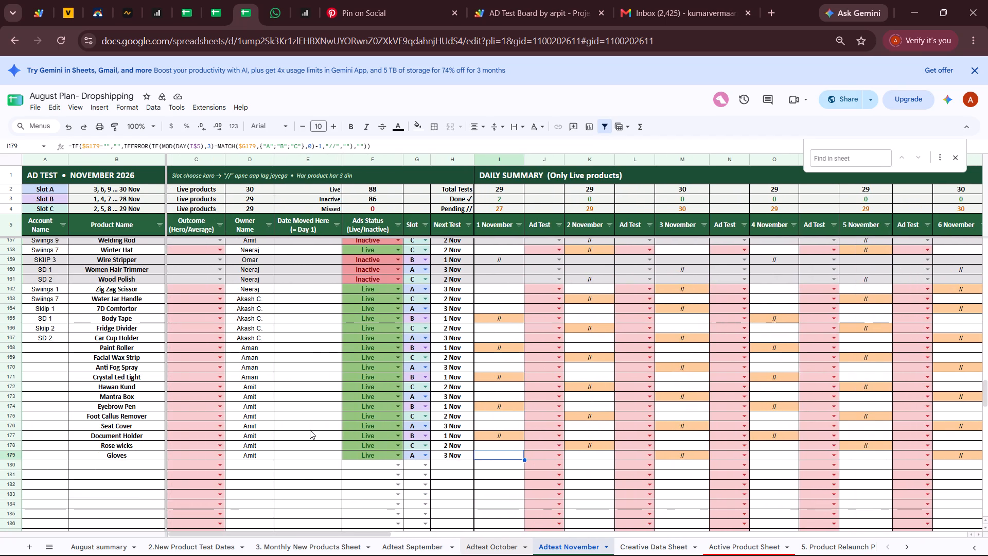
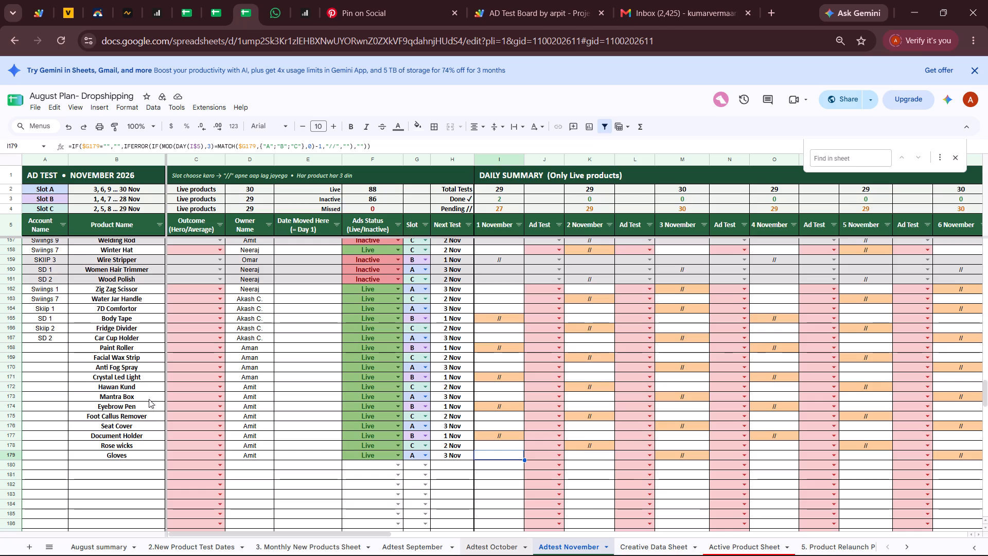
Review the older products' ads status, slot and next test in the Adtest November list, comparing them with the rows down to Gloves.
scroll(151, 388, "up", 3)
scroll(151, 388, "down", 2)
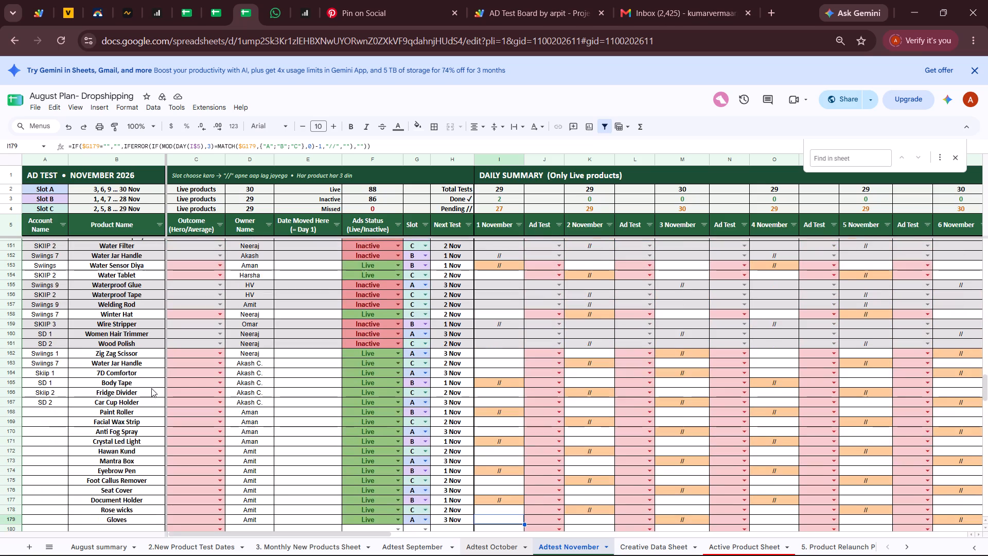
scroll(151, 388, "up", 10)
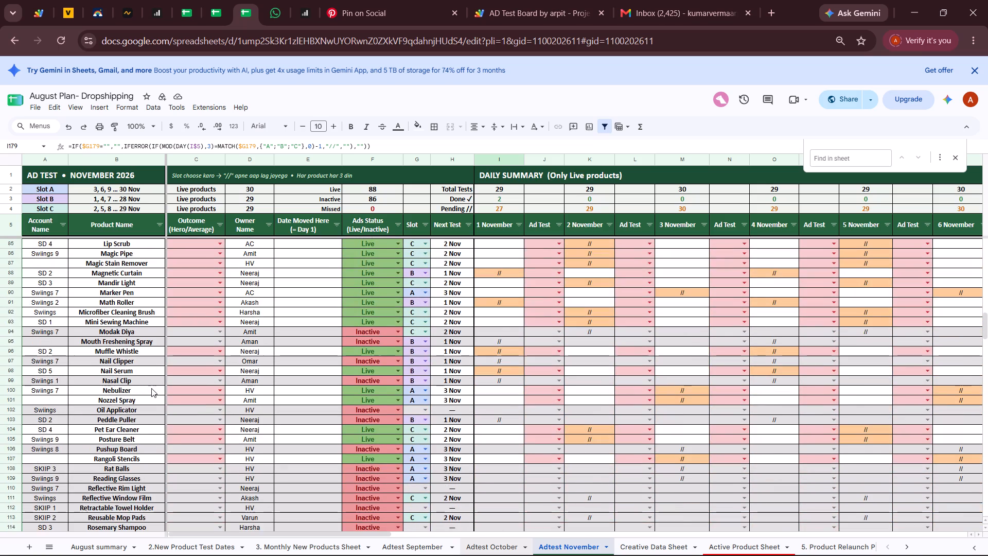
scroll(151, 388, "up", 13)
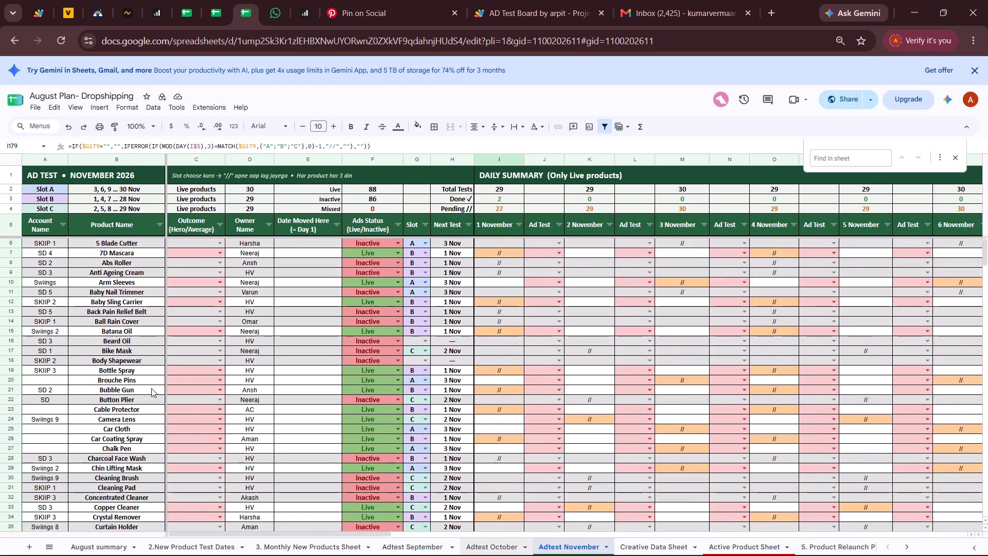
scroll(151, 388, "up", 5)
scroll(151, 388, "down", 17)
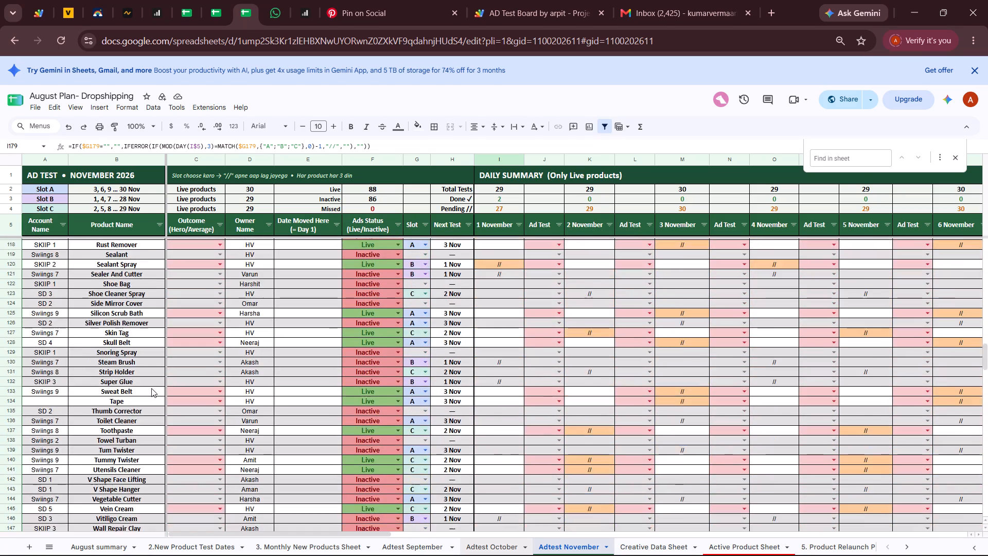
scroll(151, 388, "down", 9)
scroll(151, 388, "up", 9)
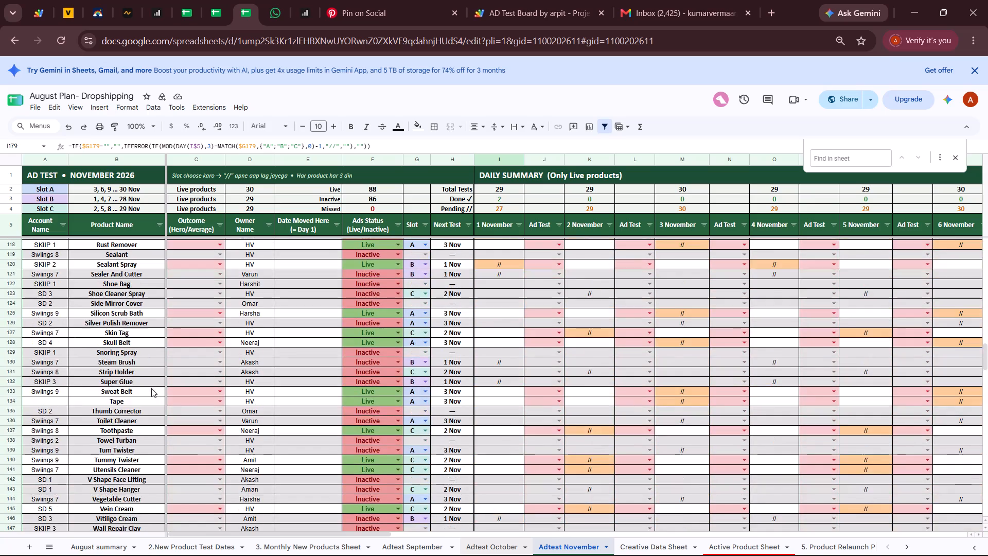
scroll(151, 388, "up", 18)
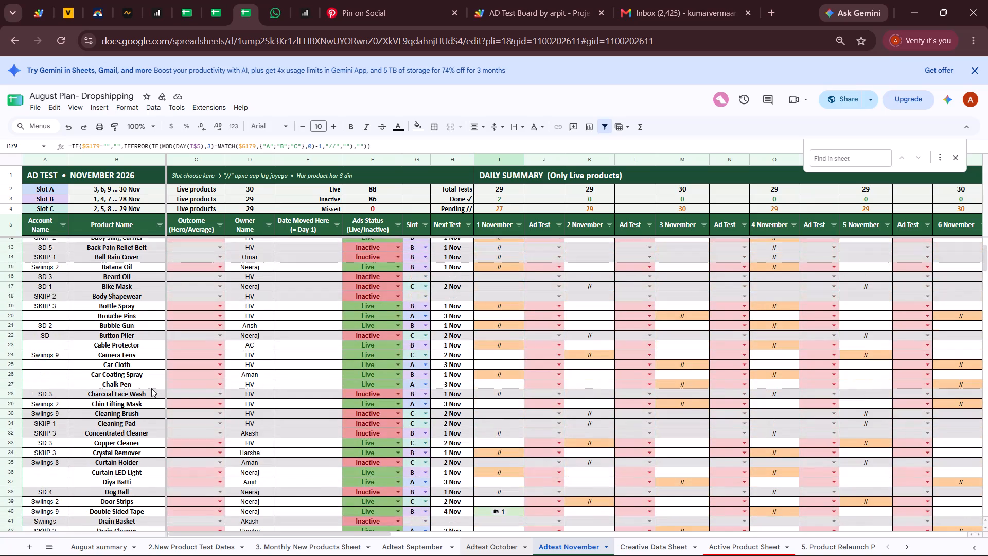
scroll(151, 388, "up", 18)
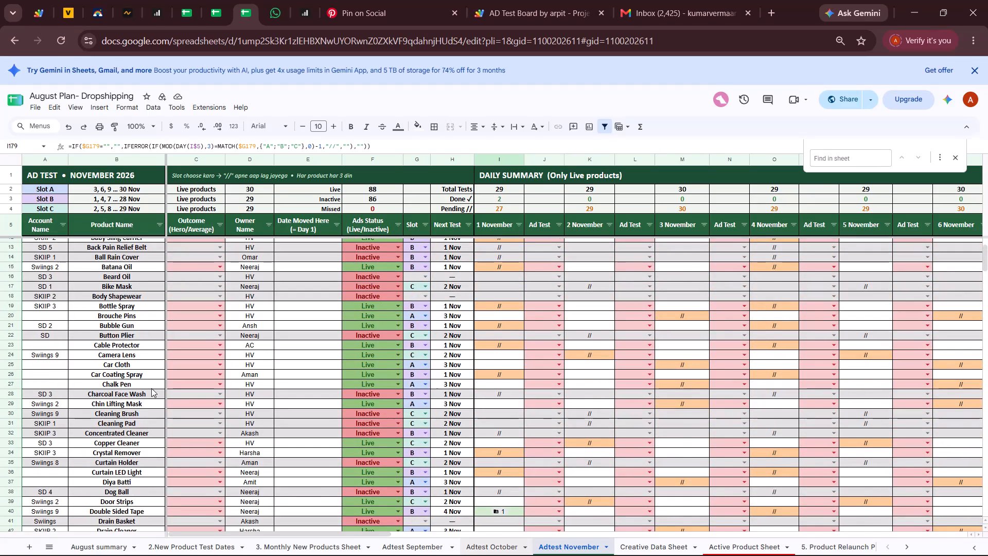
scroll(151, 388, "down", 6)
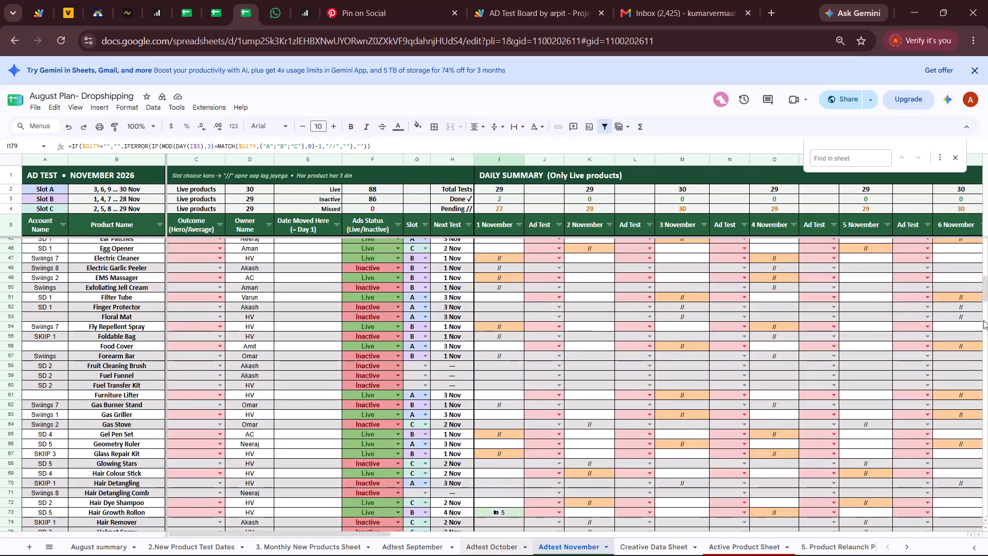
Examine the newly added products' test markers across the November date columns, ending on the 1 to 9 November dates.
left_click_drag(987, 299, 987, 407)
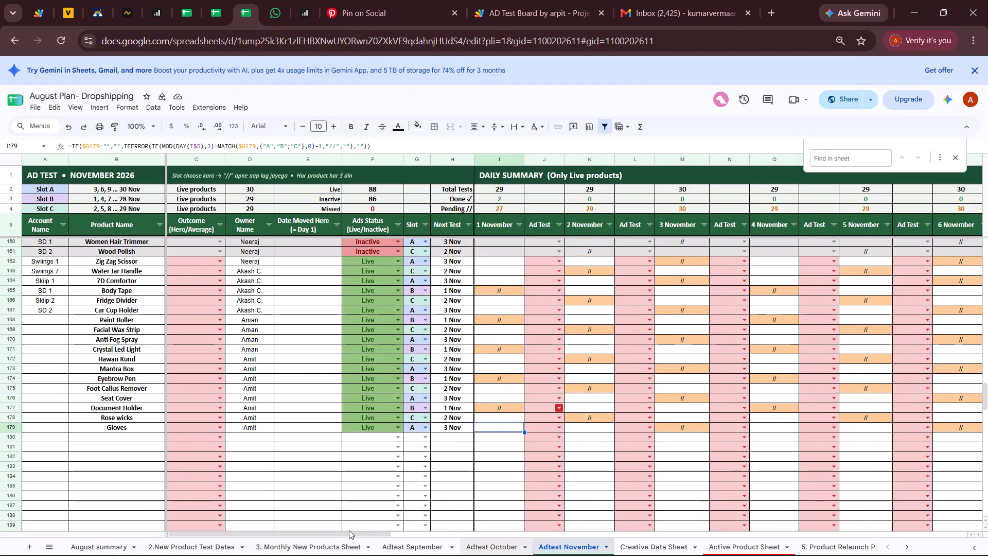
left_click_drag(352, 536, 878, 542)
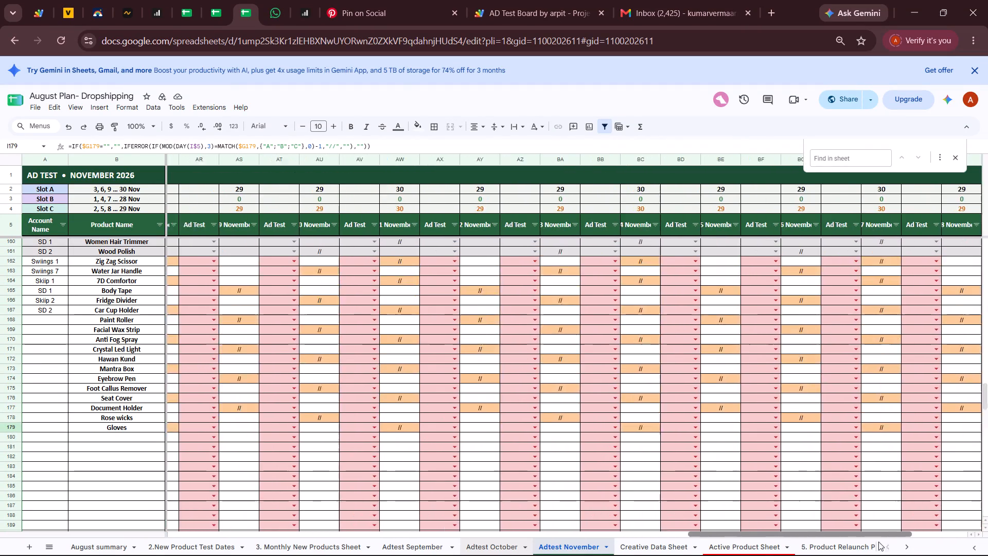
left_click_drag(878, 542, 399, 555)
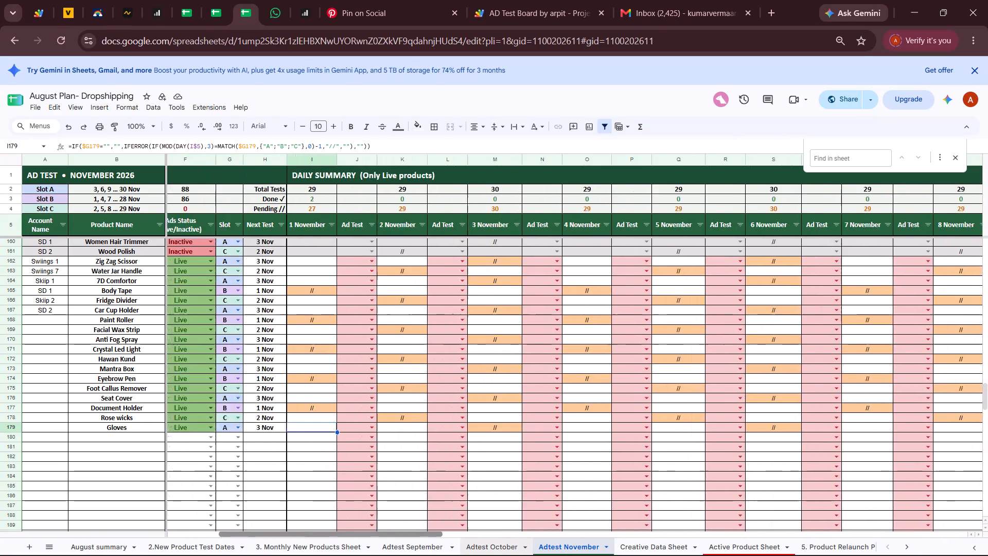
left_click_drag(399, 555, 571, 555)
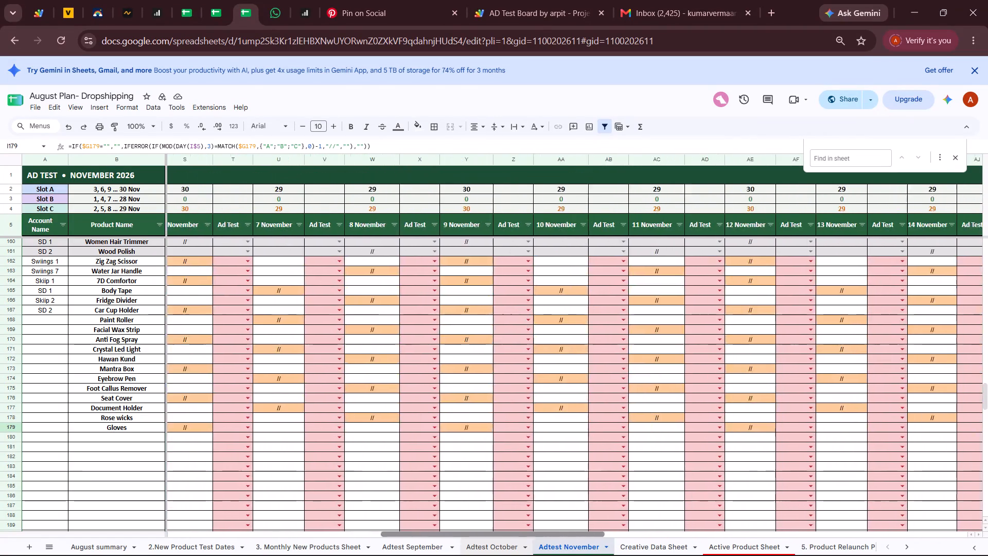
left_click_drag(571, 555, 631, 555)
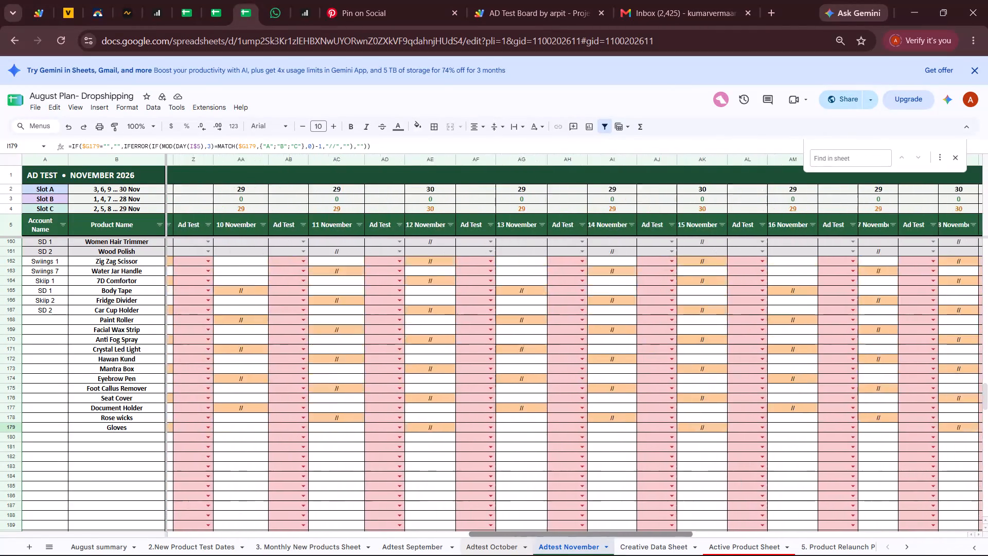
left_click_drag(631, 555, 437, 554)
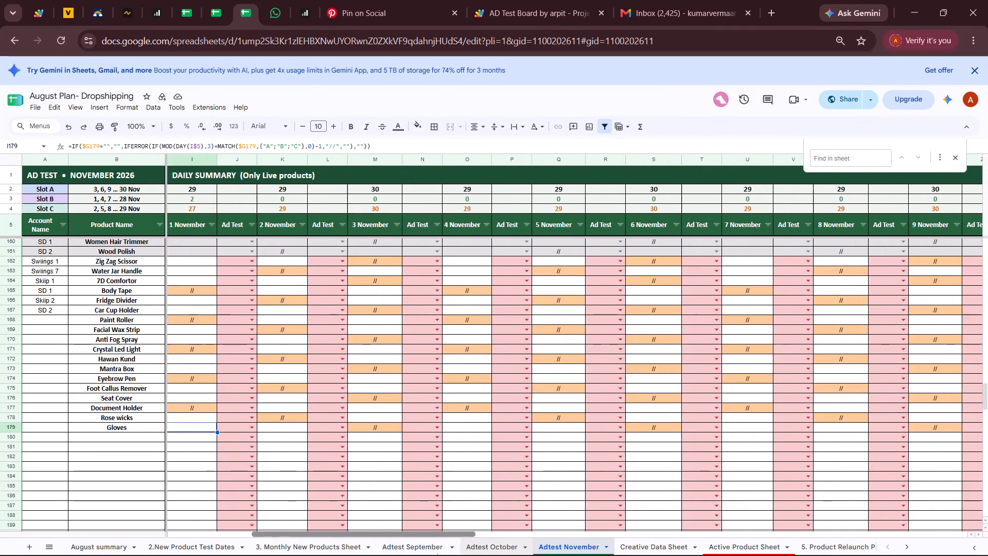
left_click_drag(437, 554, 430, 554)
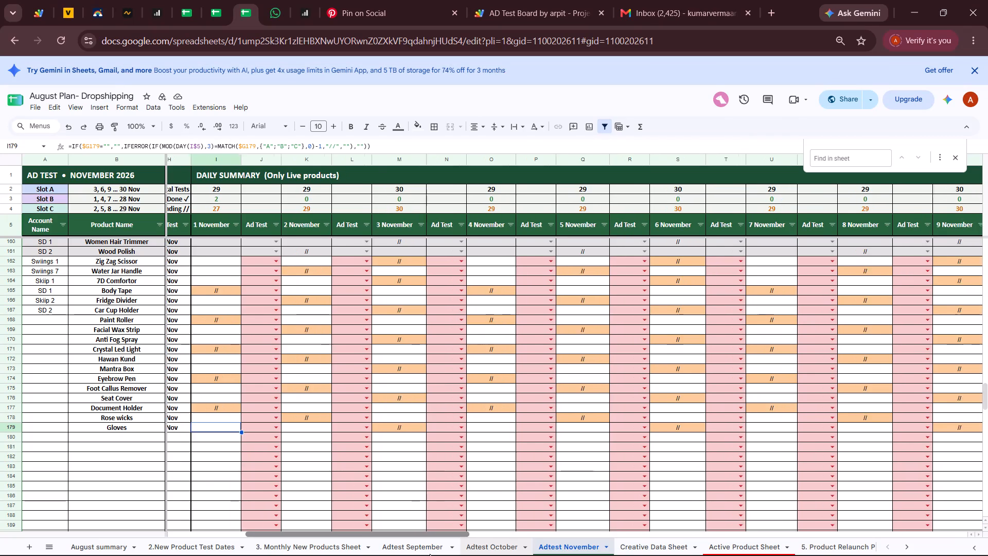
left_click_drag(430, 554, 427, 554)
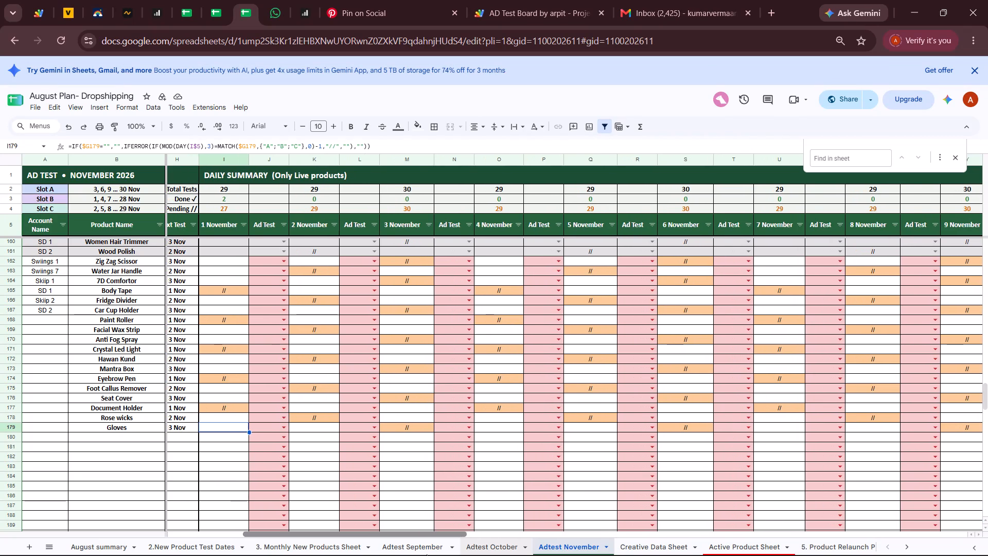
left_click_drag(427, 554, 435, 551)
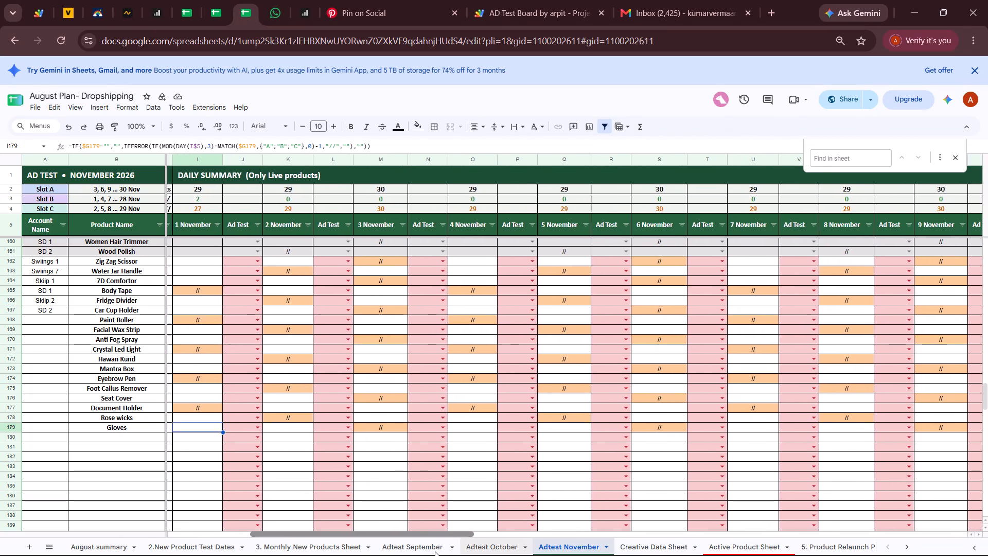
left_click_drag(435, 551, 436, 551)
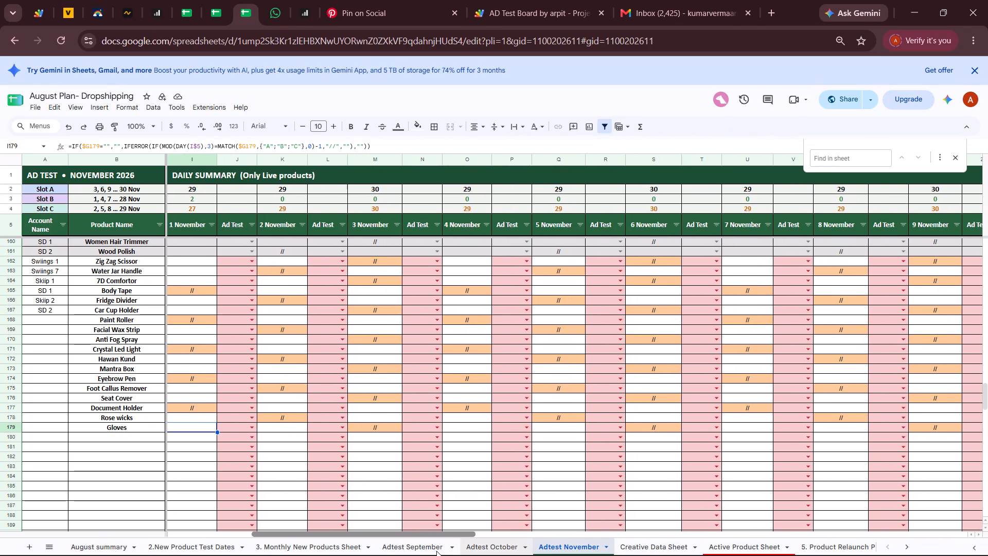
left_click_drag(436, 551, 435, 552)
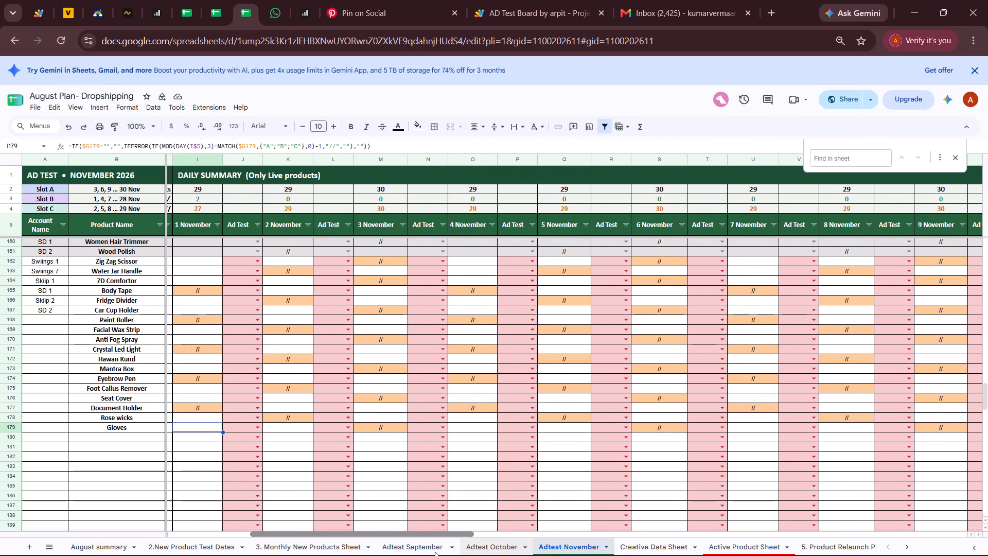
left_click_drag(435, 552, 436, 551)
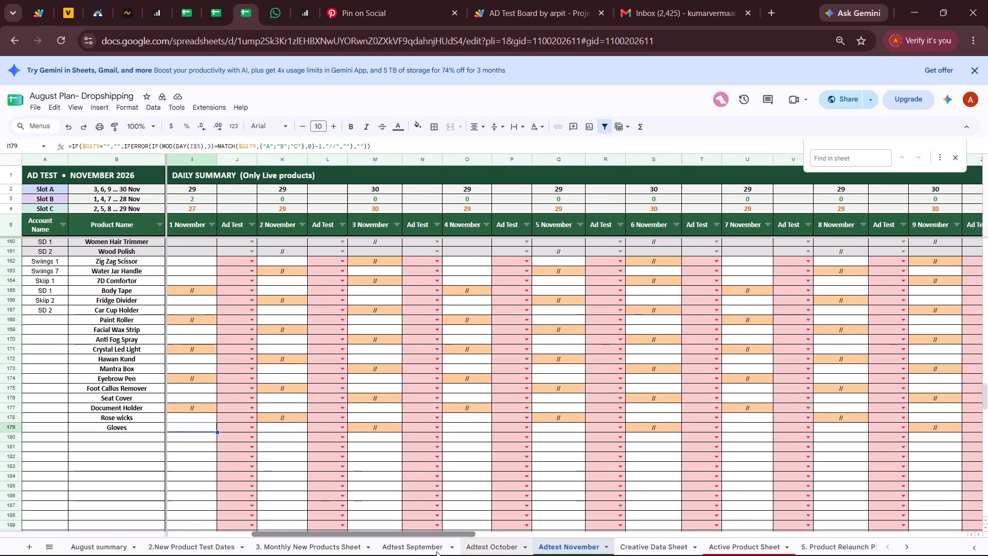
left_click_drag(436, 551, 435, 552)
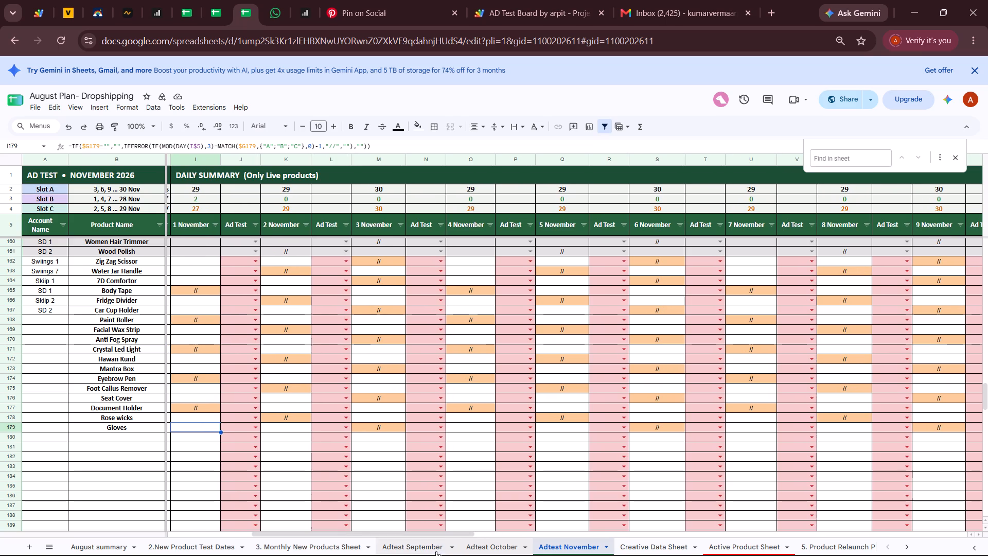
Compare the 1 to 9 November test markers of the older products with those of the new products down to Gloves.
scroll(462, 475, "up", 13)
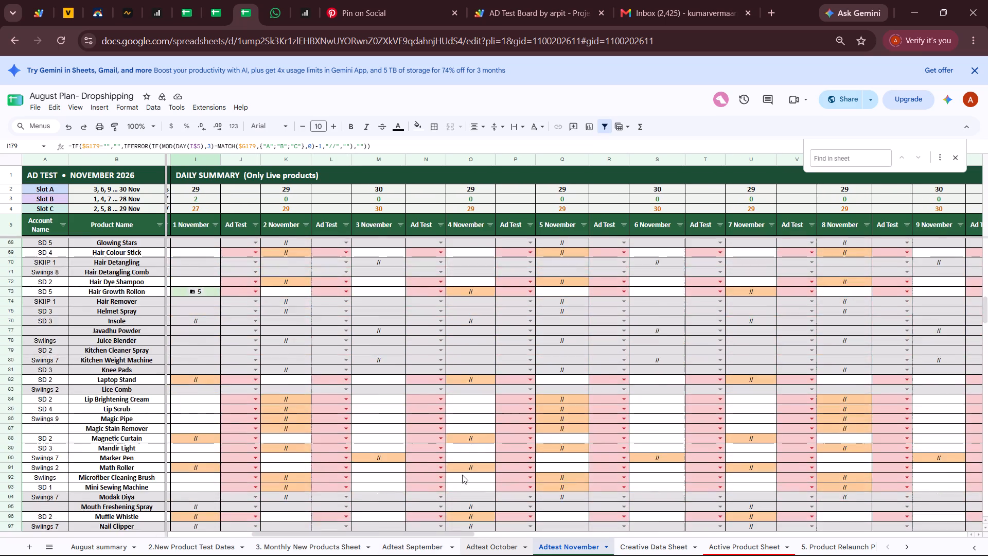
scroll(462, 475, "up", 13)
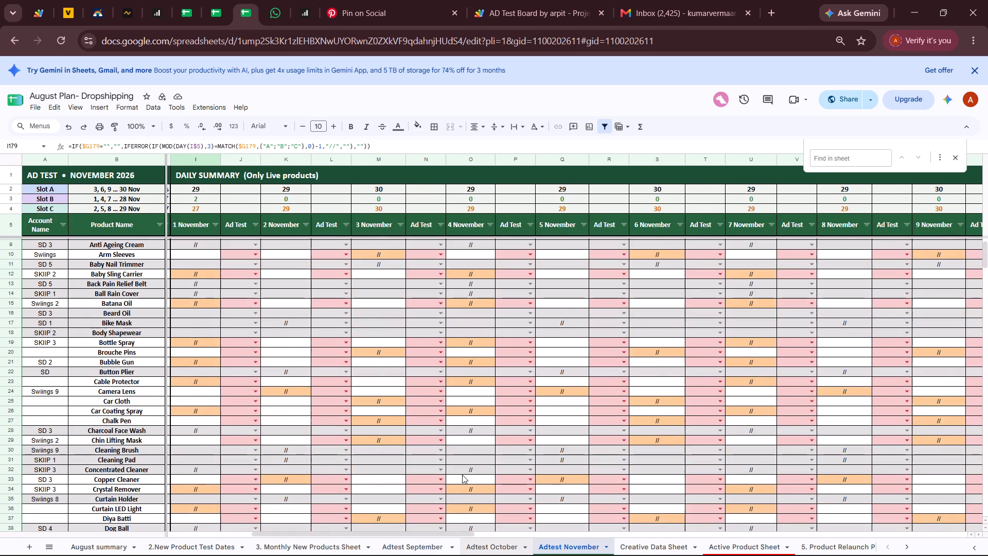
scroll(462, 475, "down", 19)
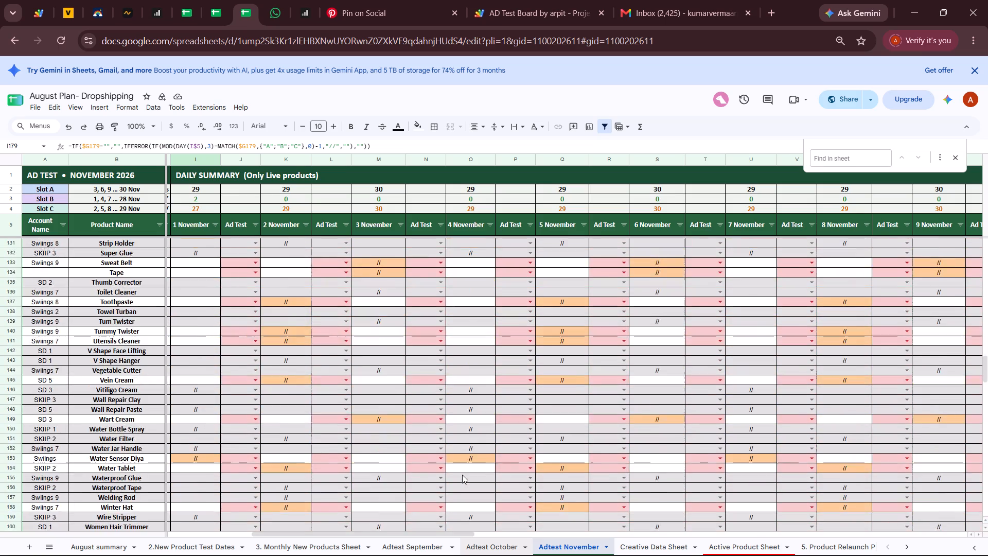
scroll(462, 475, "down", 7)
scroll(462, 475, "up", 5)
scroll(477, 459, "down", 2)
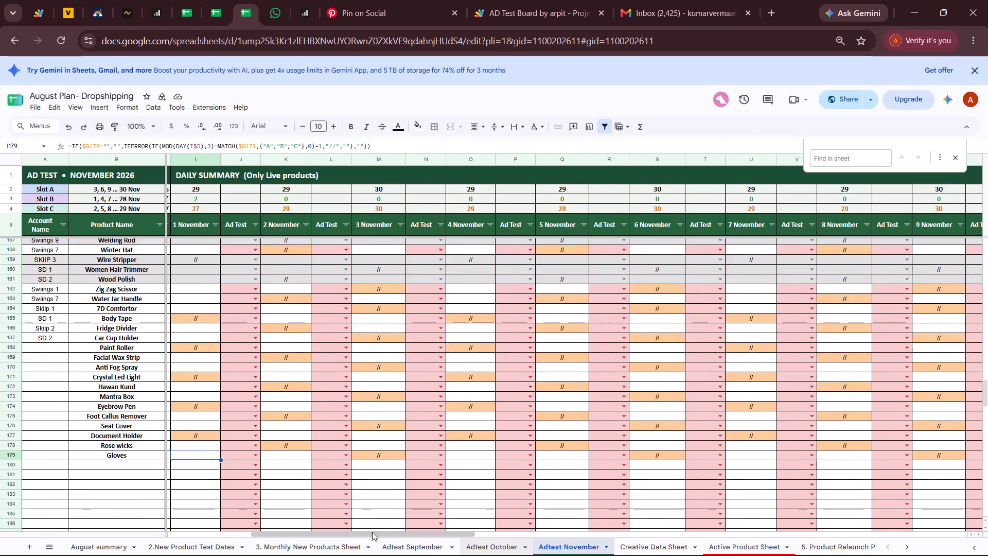
Check the new products' slot and next test against their early November markers, including the empty rows below Gloves.
left_click_drag(372, 532, 347, 541)
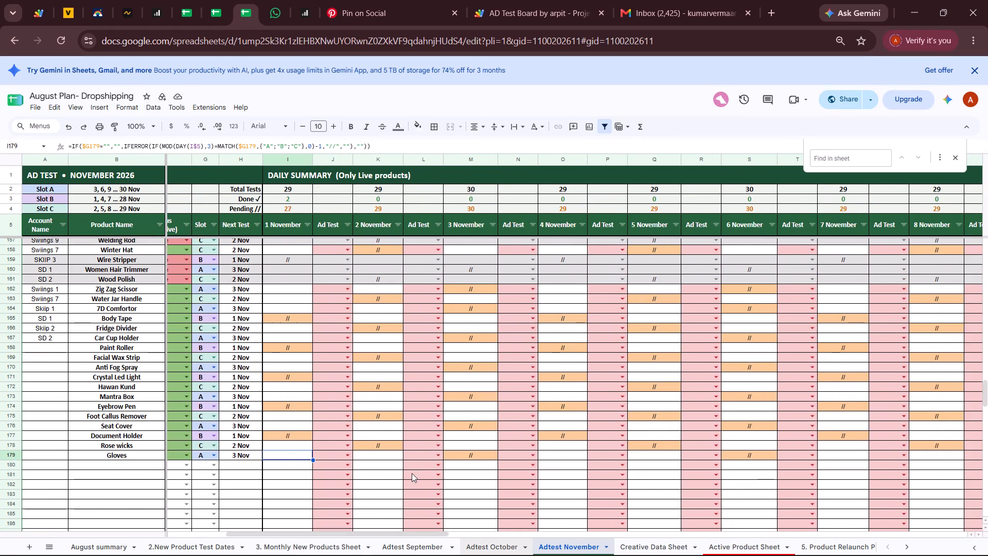
scroll(412, 473, "up", 9)
scroll(412, 473, "down", 12)
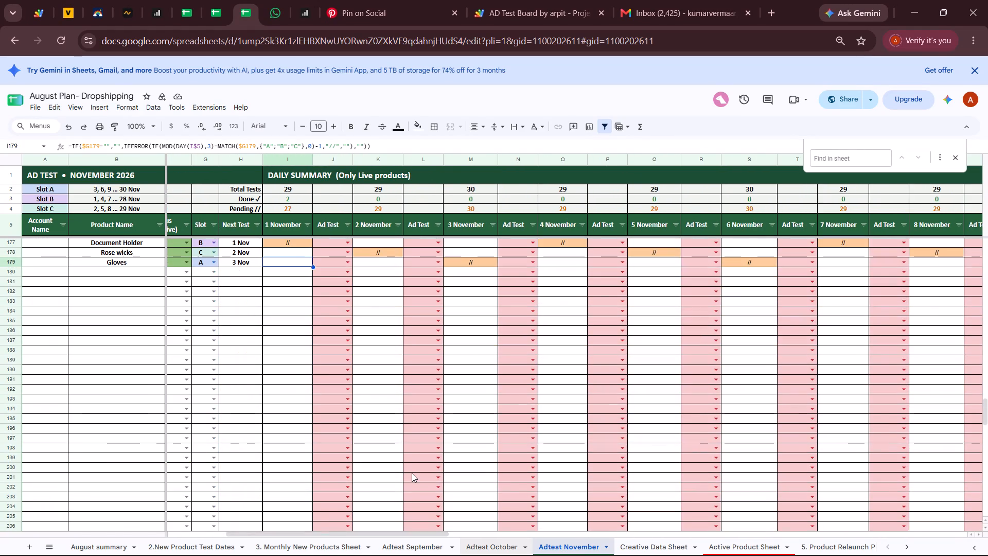
scroll(412, 473, "up", 2)
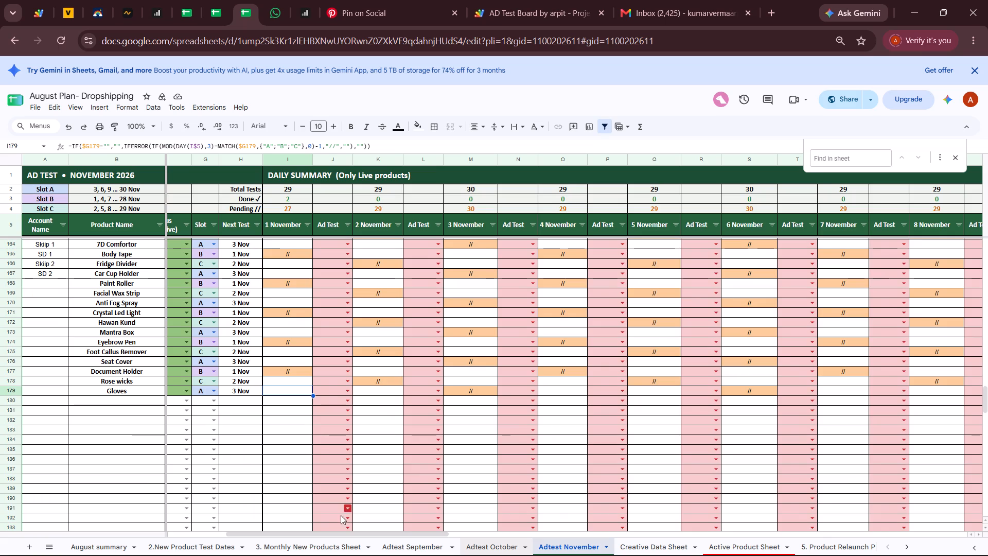
Examine the new products' test markers in mid and late November, and the older products' markers for 8 to 16 November.
left_click_drag(341, 534, 769, 517)
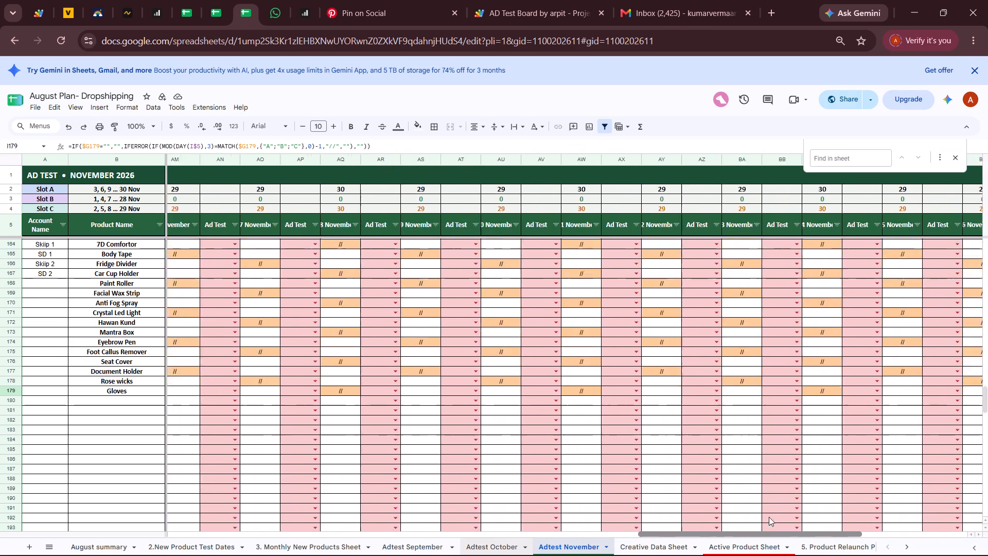
left_click_drag(769, 517, 534, 527)
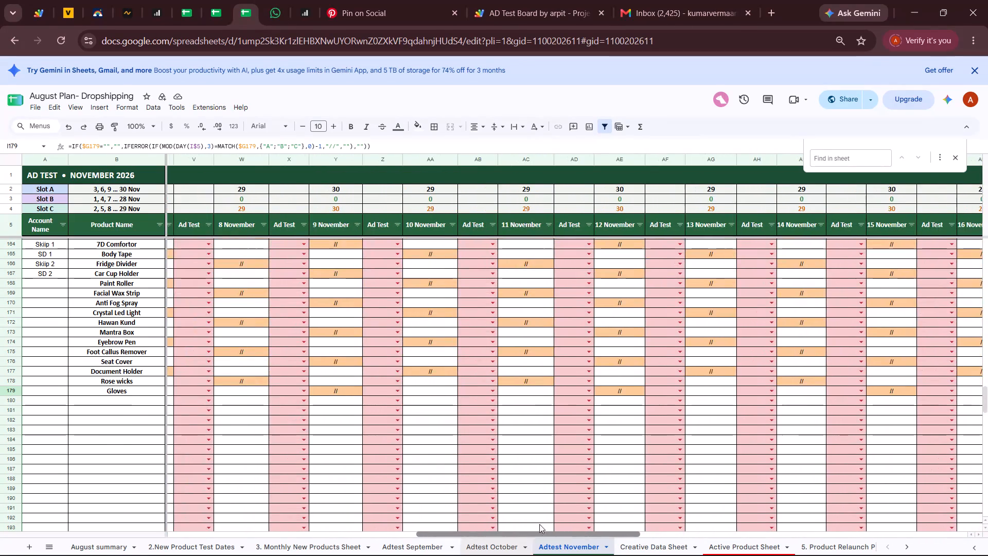
scroll(573, 482, "up", 13)
scroll(573, 482, "up", 9)
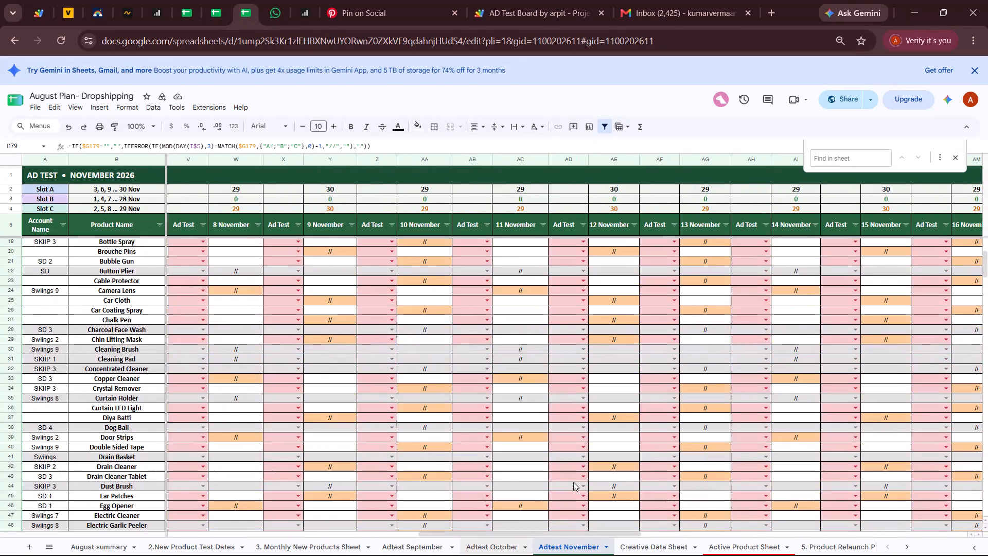
scroll(573, 482, "up", 8)
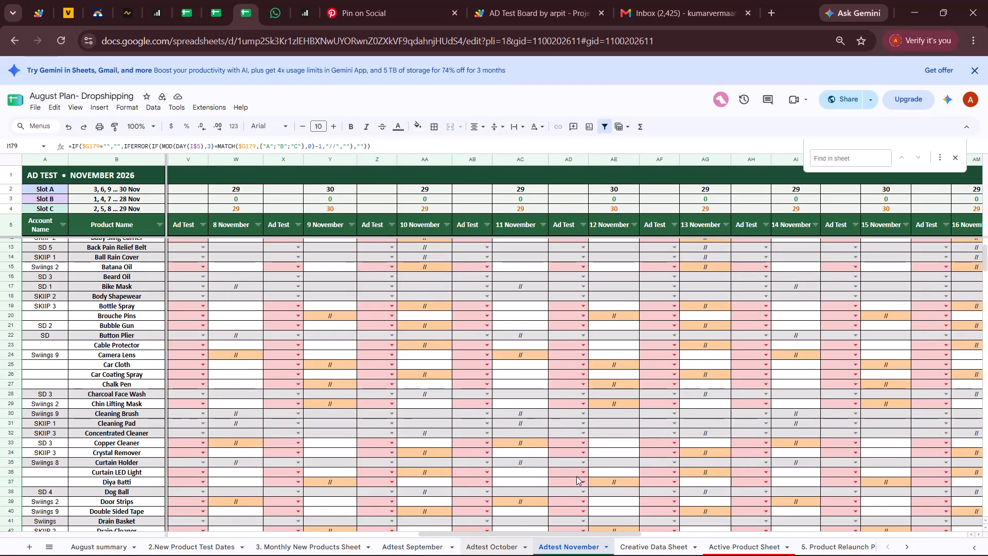
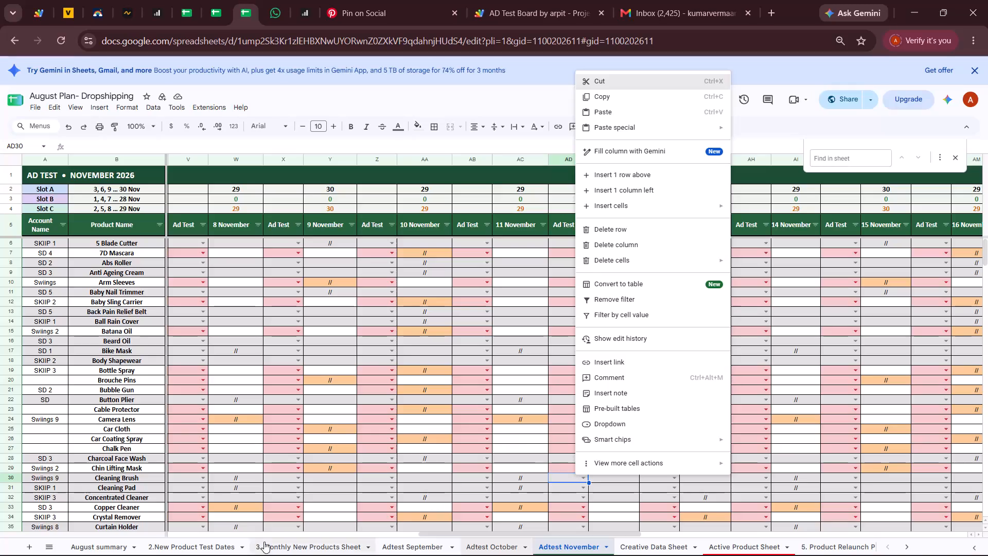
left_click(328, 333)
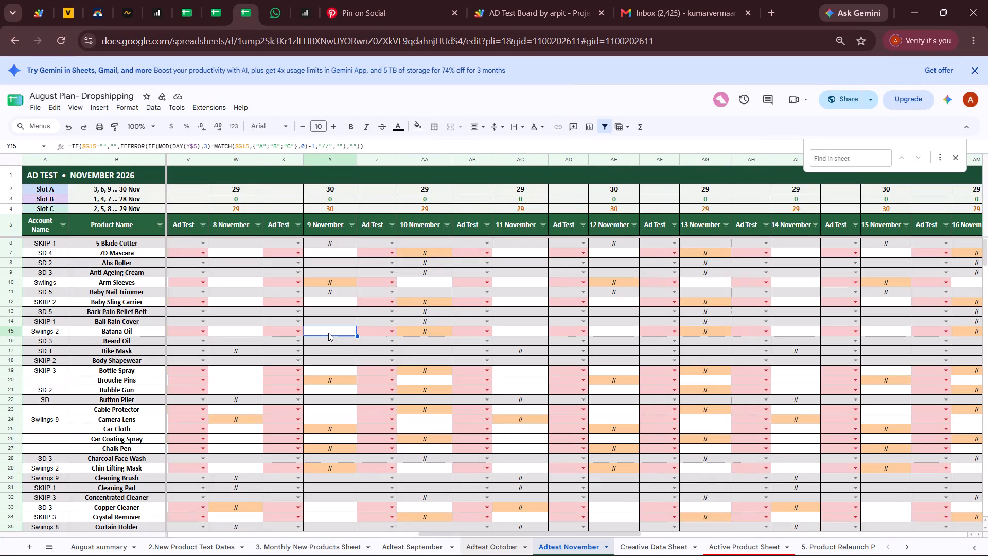